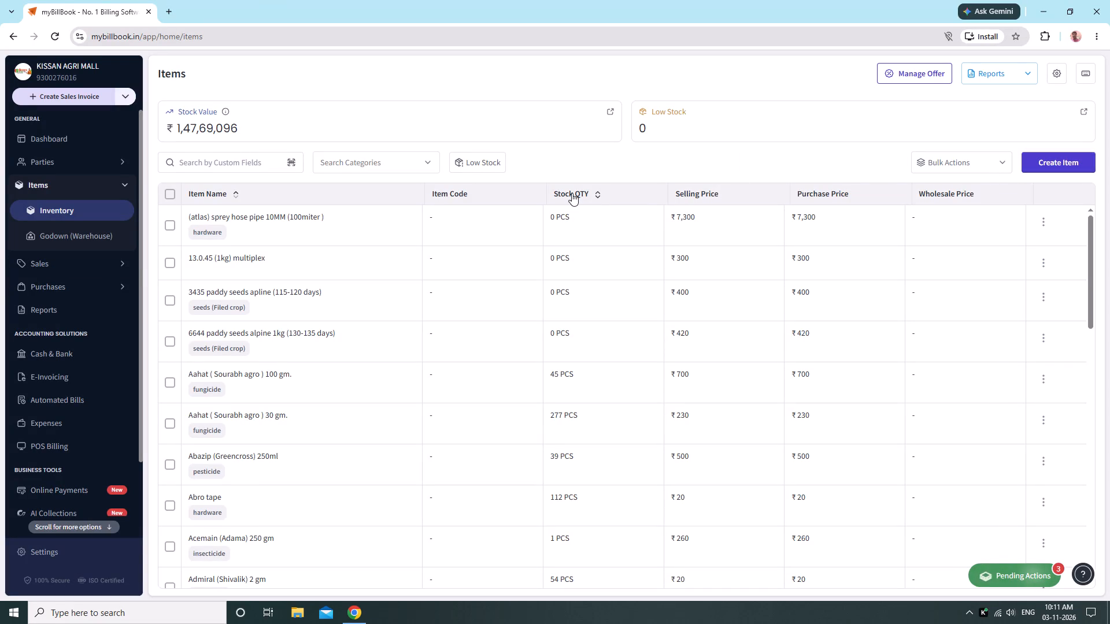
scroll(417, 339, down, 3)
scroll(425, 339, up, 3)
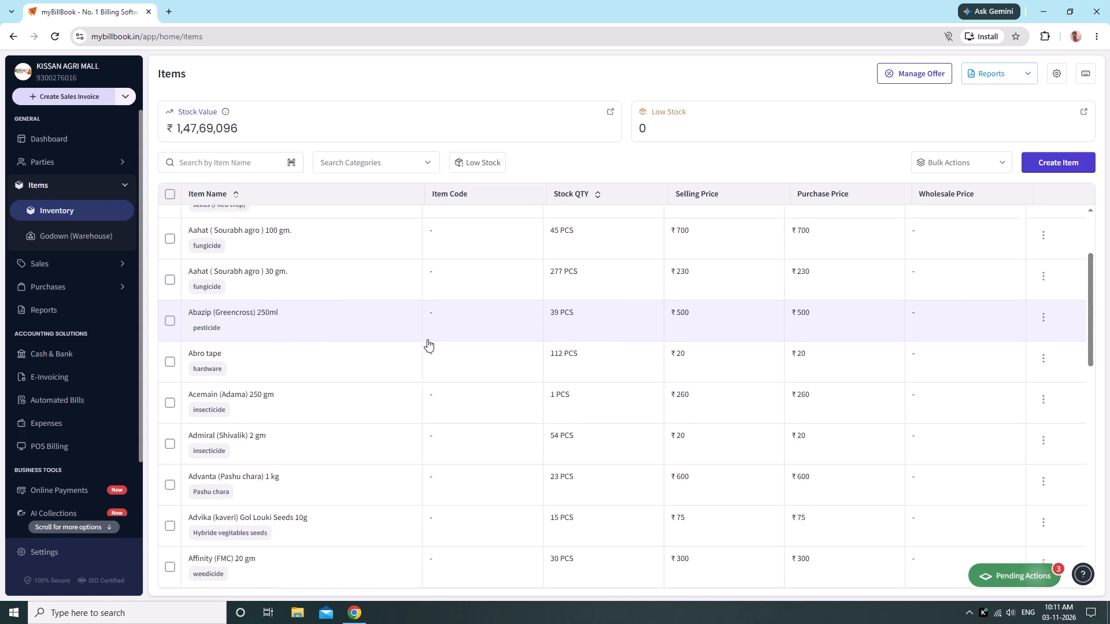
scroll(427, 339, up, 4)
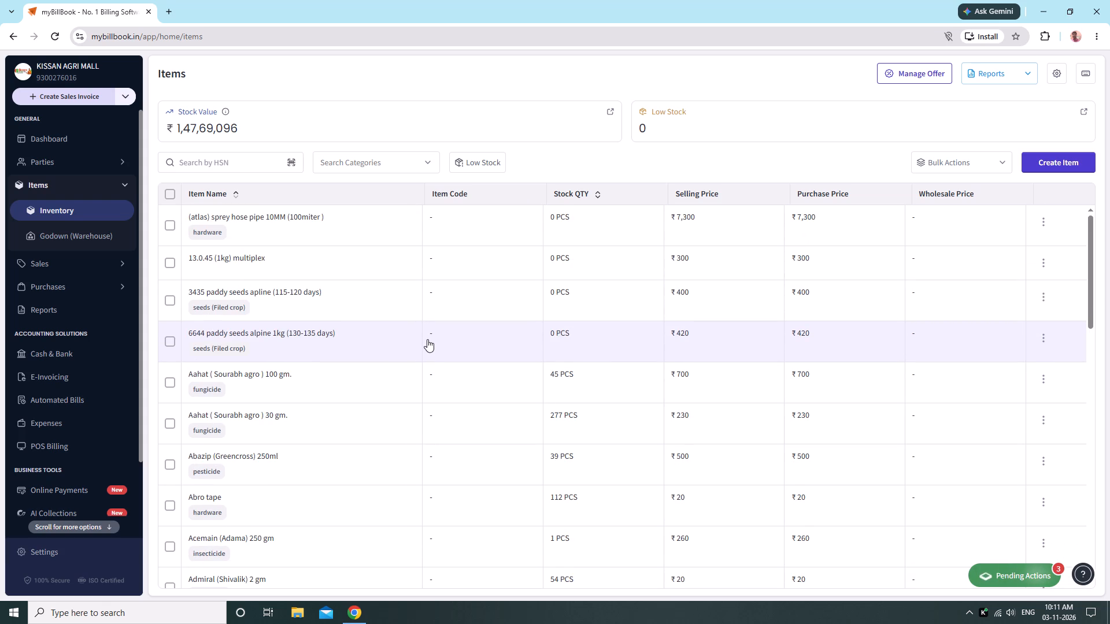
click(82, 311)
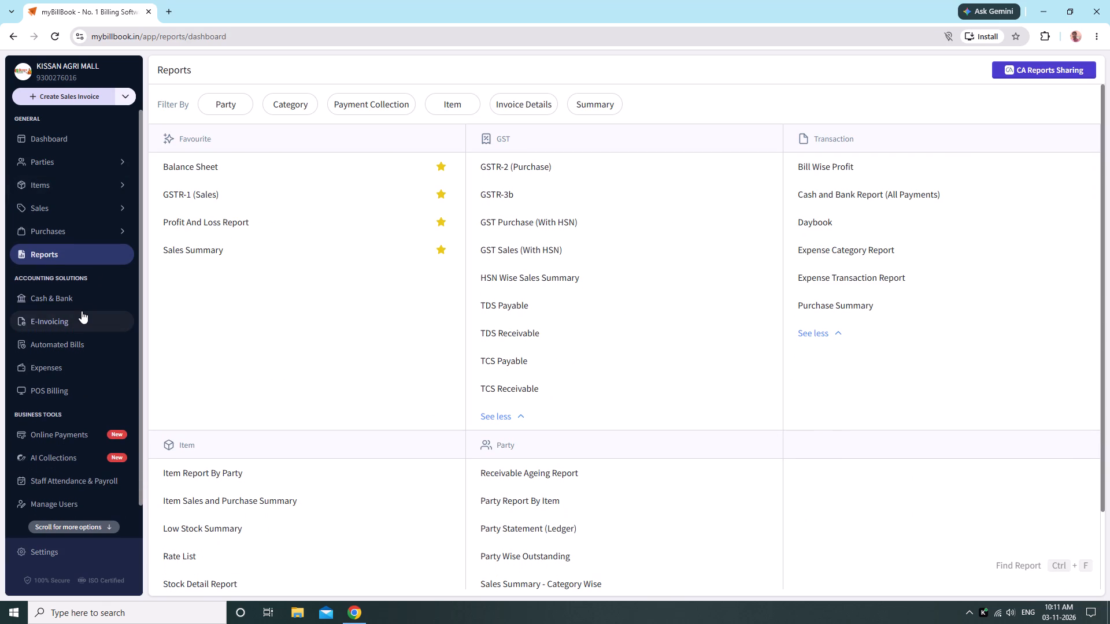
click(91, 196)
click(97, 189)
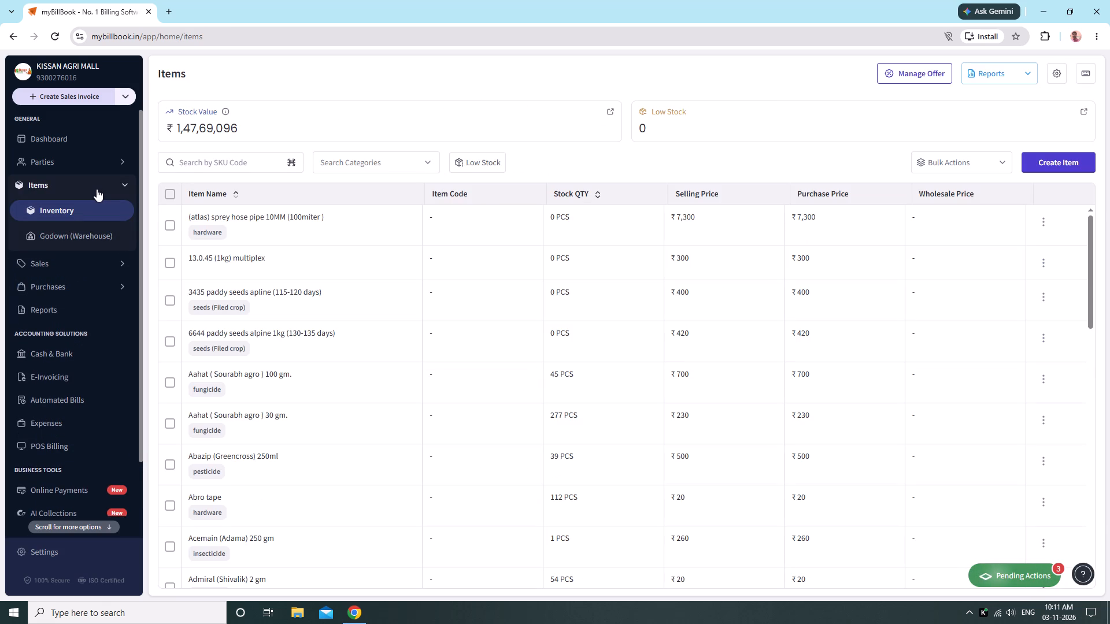
Open the Stock Summary report from the Stock Value card of the item inventory.
click(416, 135)
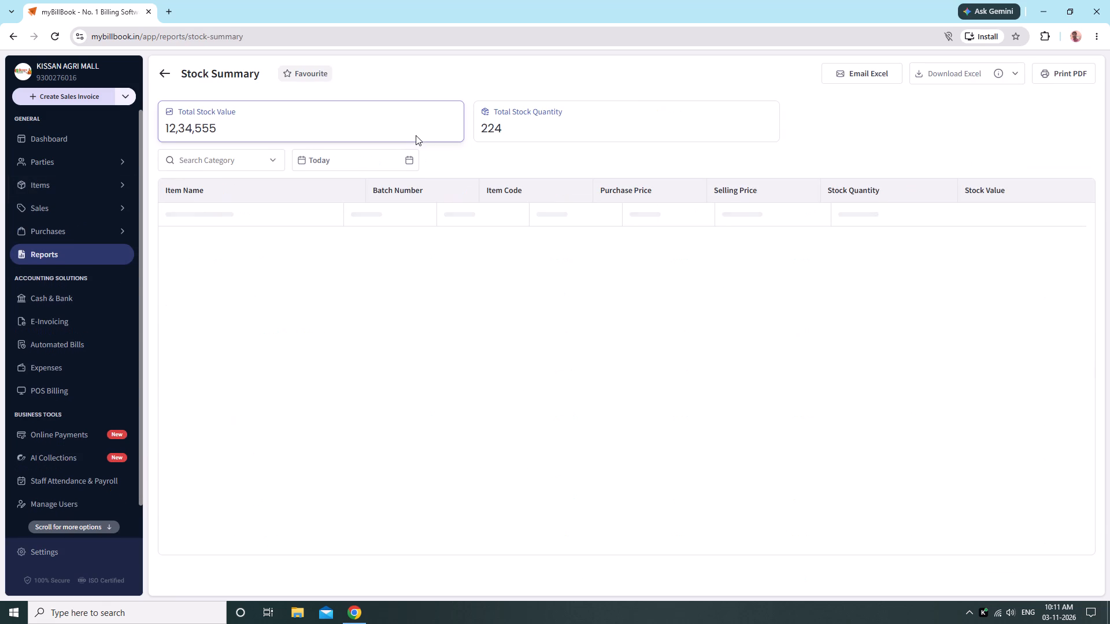
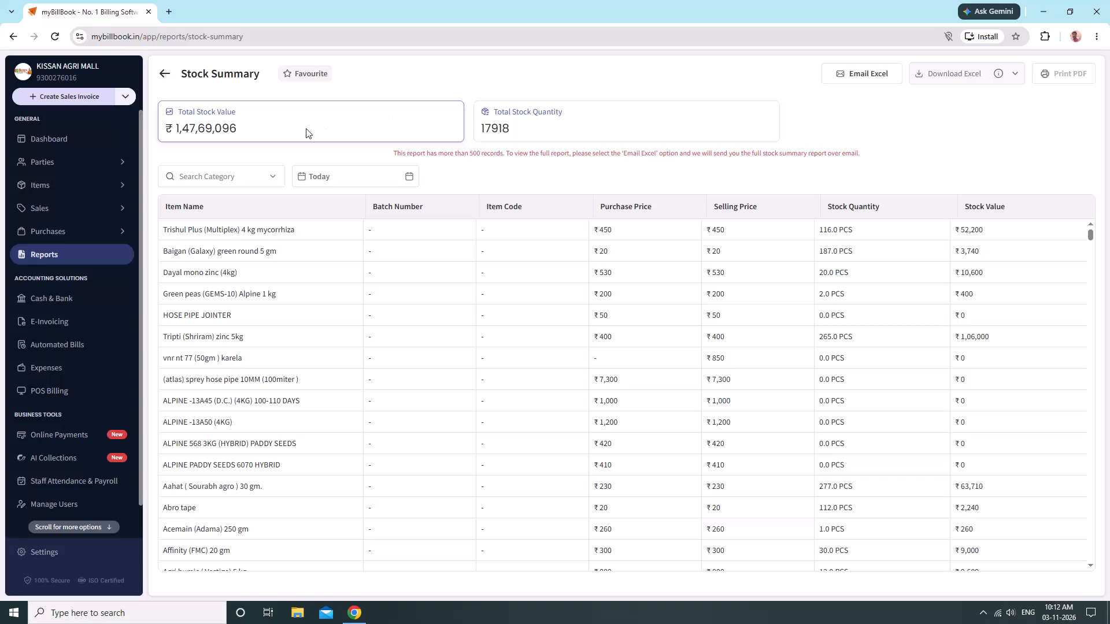
Leave the Stock Summary report and filter the sales invoices list to Today.
click(174, 75)
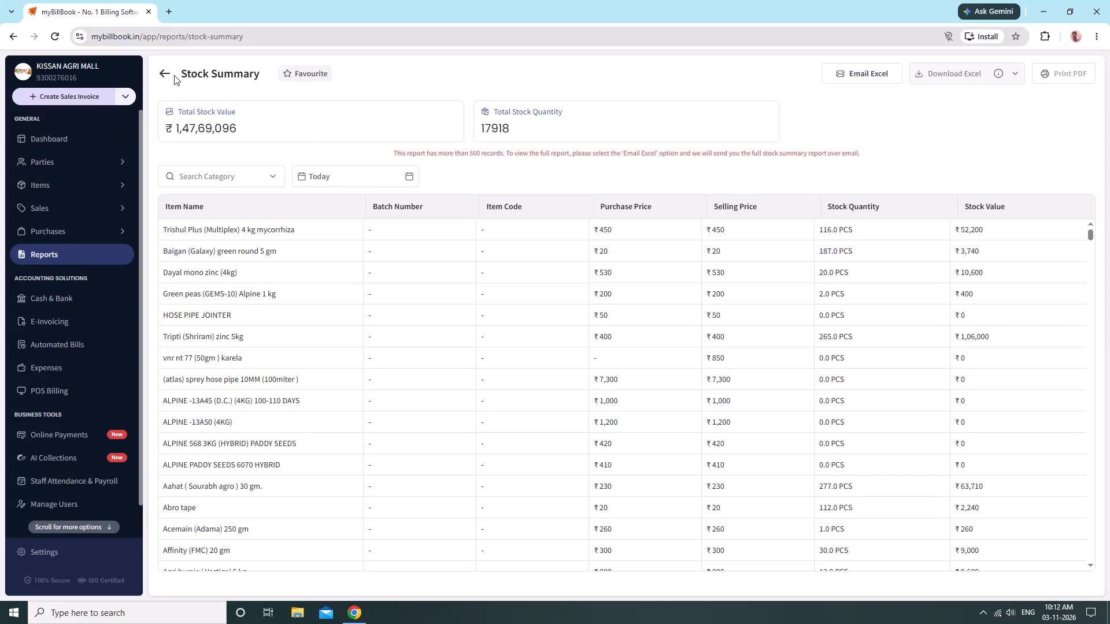
click(164, 73)
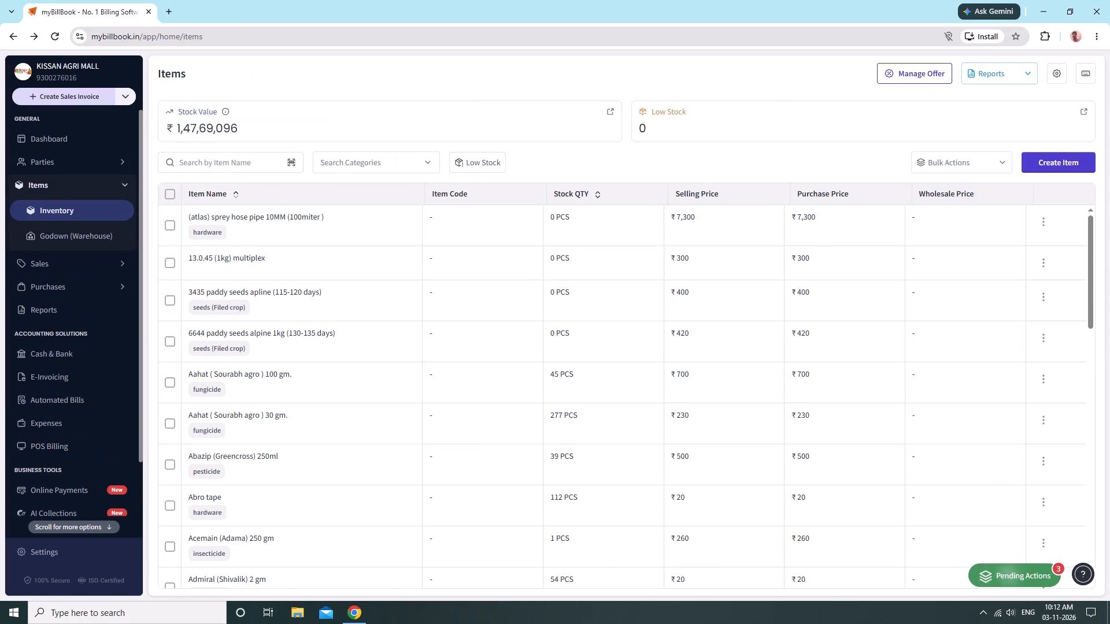
click(92, 257)
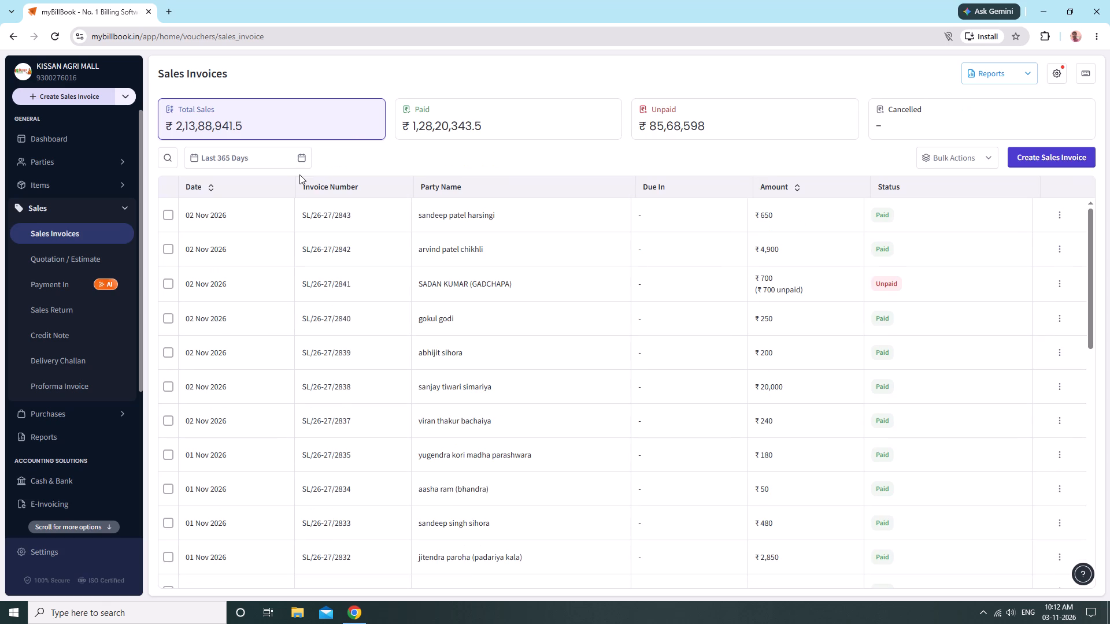
click(291, 156)
click(280, 182)
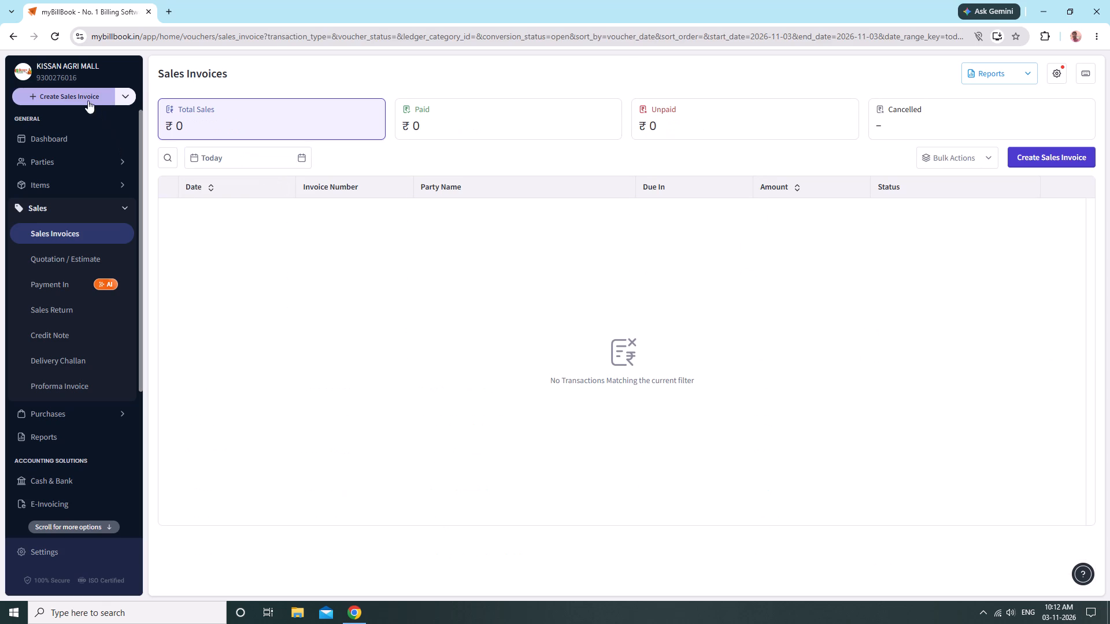
Start a new sales invoice and add 5 PCS of Progibb (Sumitomo) 2.5 gm. to the bill.
click(73, 95)
click(623, 300)
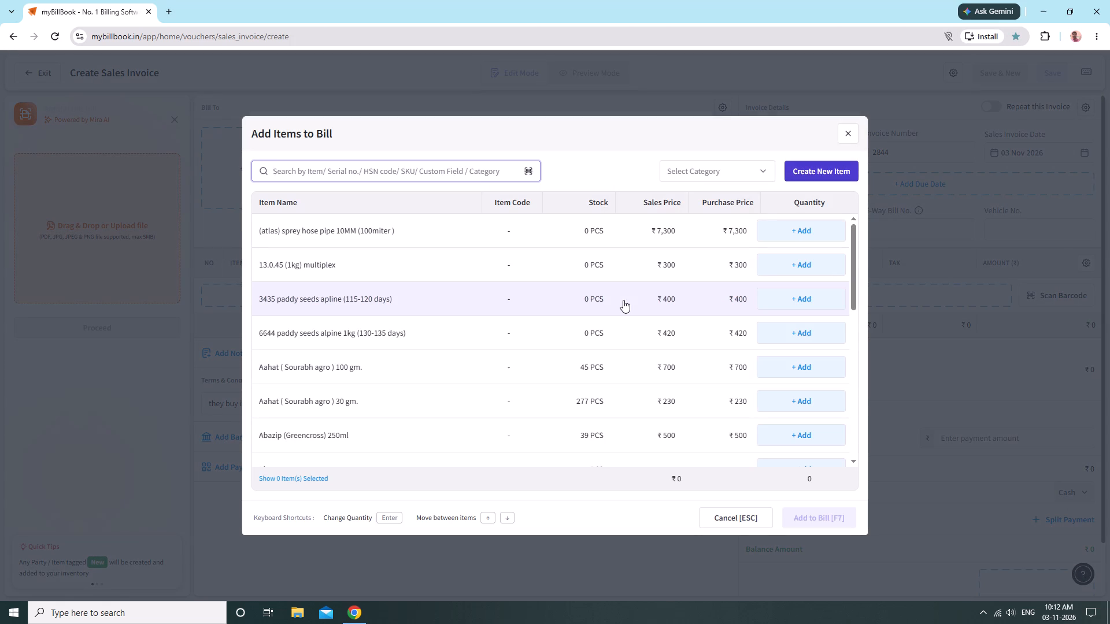
text(pro)
text(gi)
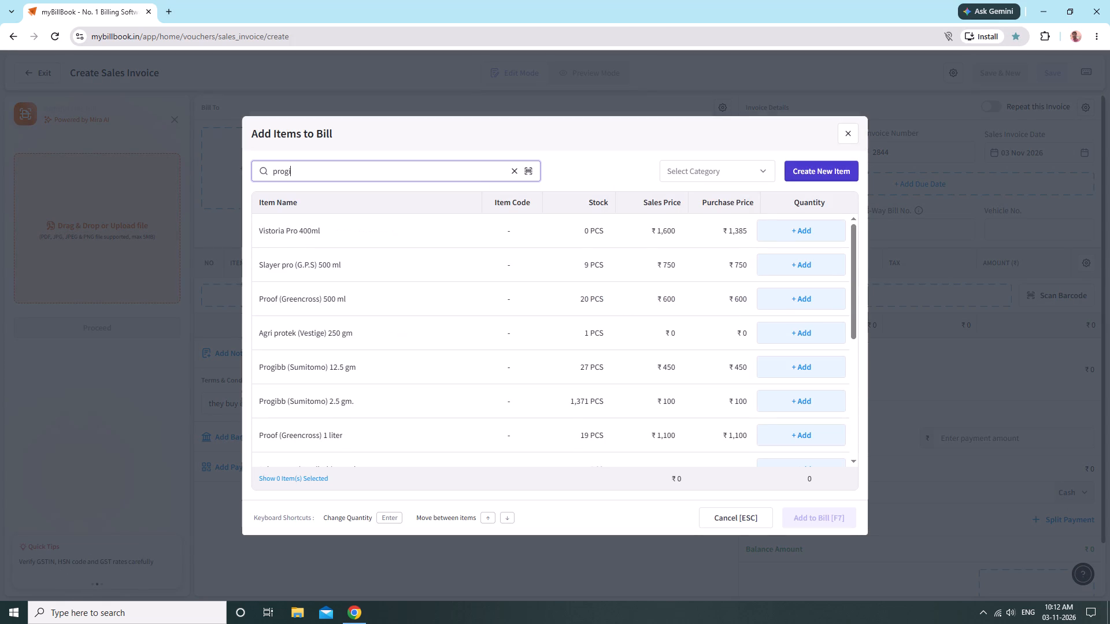
click(808, 259)
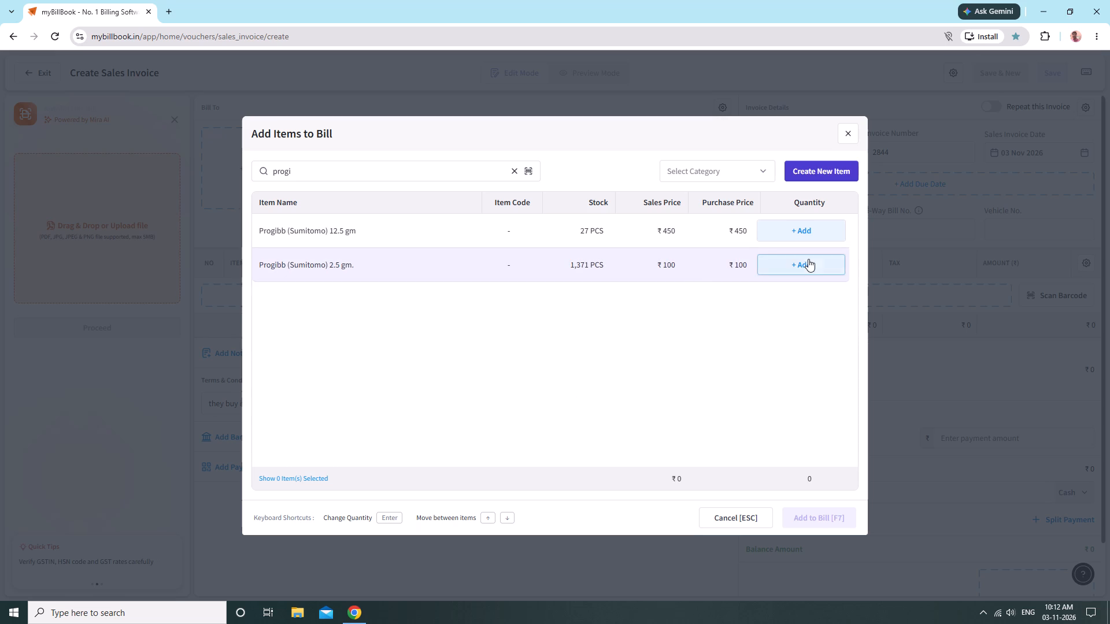
triple_click(809, 268)
click(809, 268)
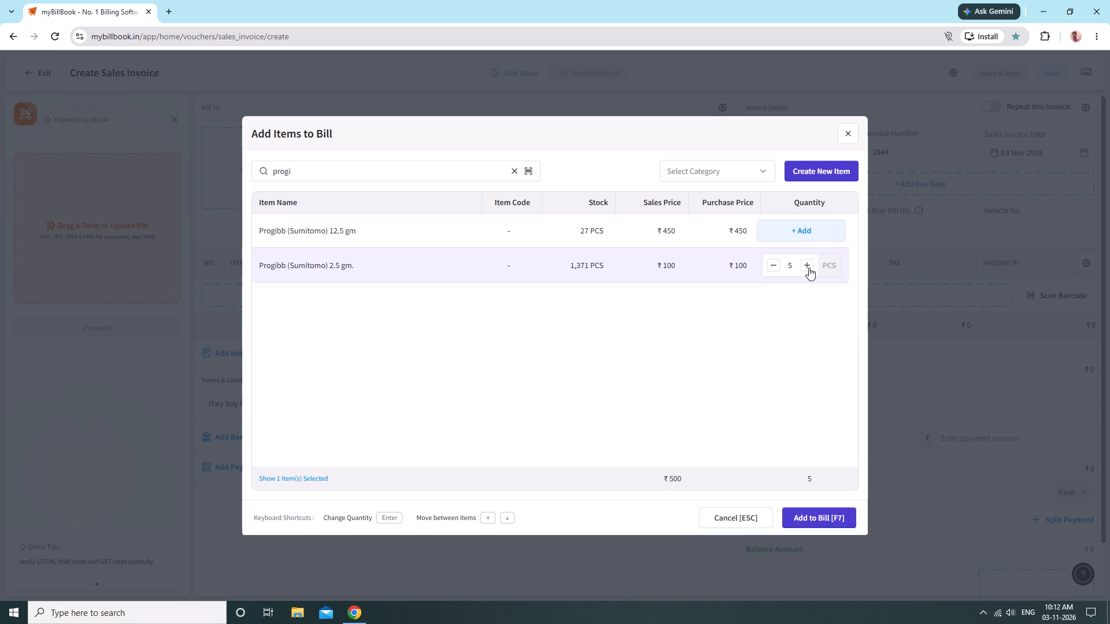
click(823, 513)
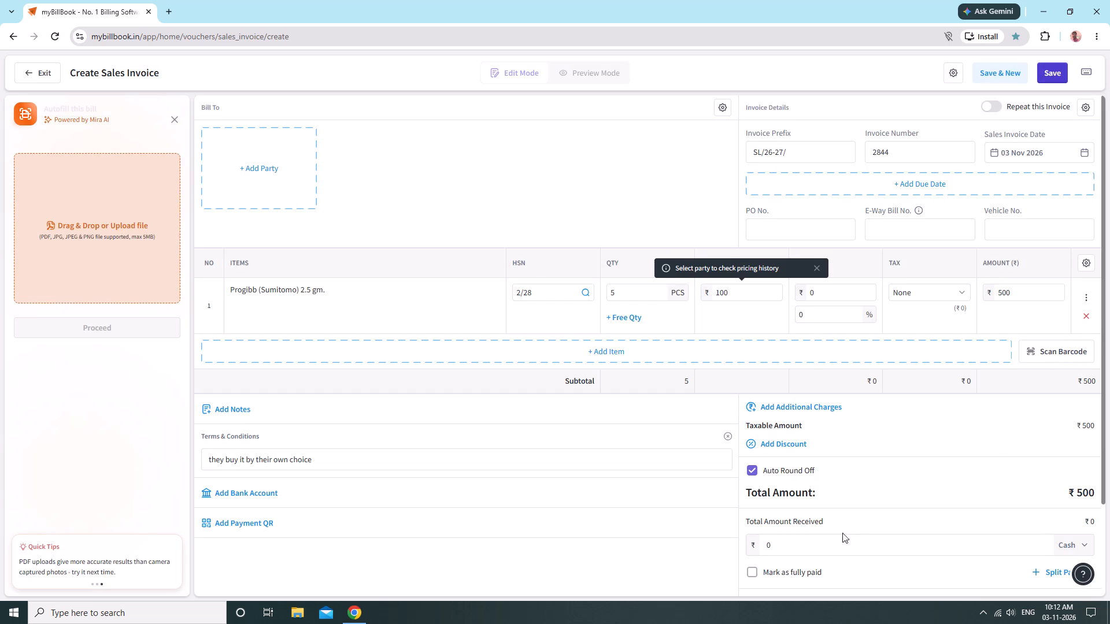
Add an after-tax discount of ₹100 to the invoice.
click(797, 443)
click(1042, 457)
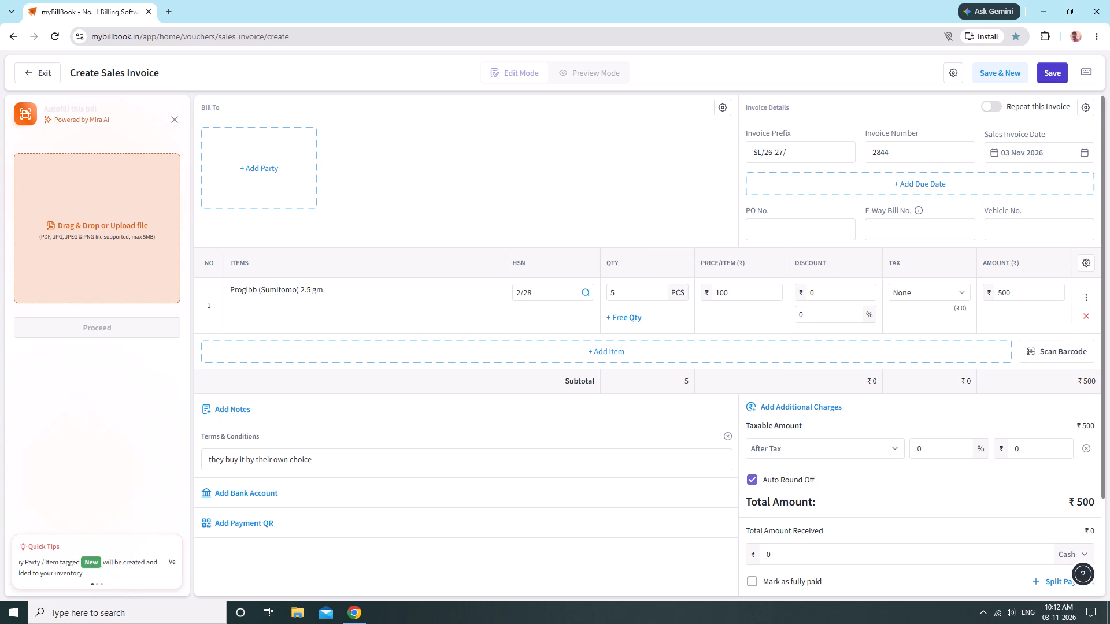
click(1040, 451)
text(100)
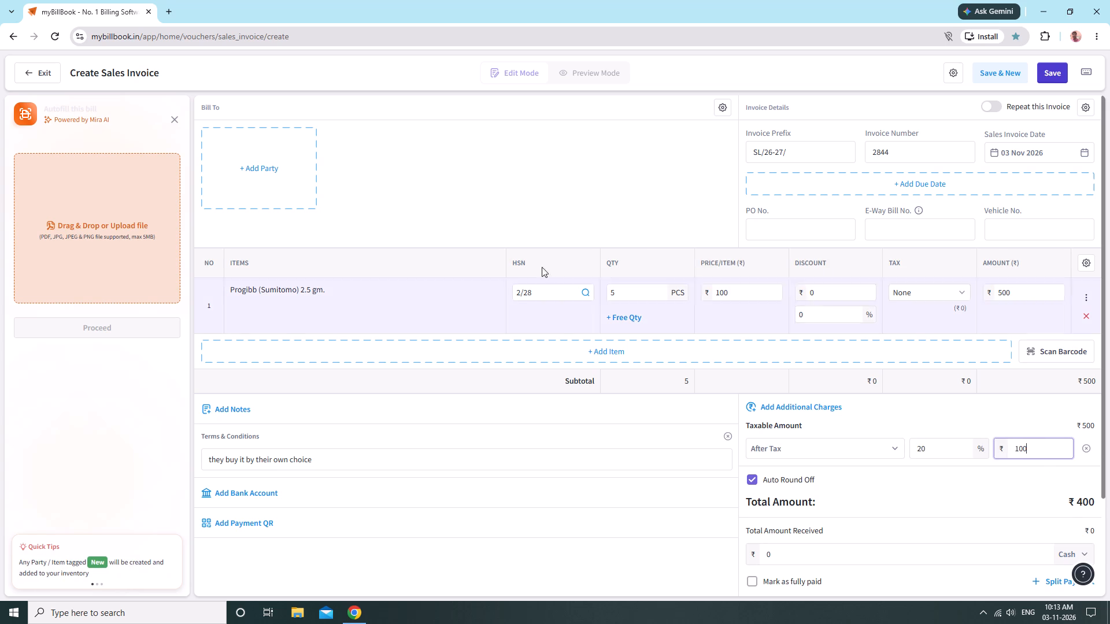
Open the party selection for the invoice's Bill To section.
click(248, 165)
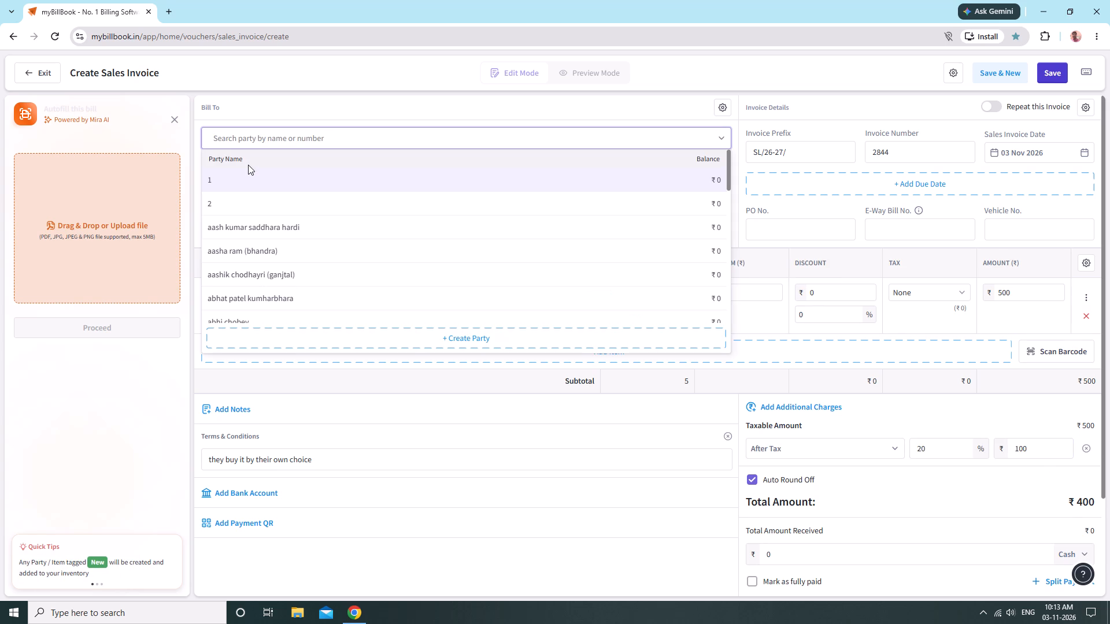
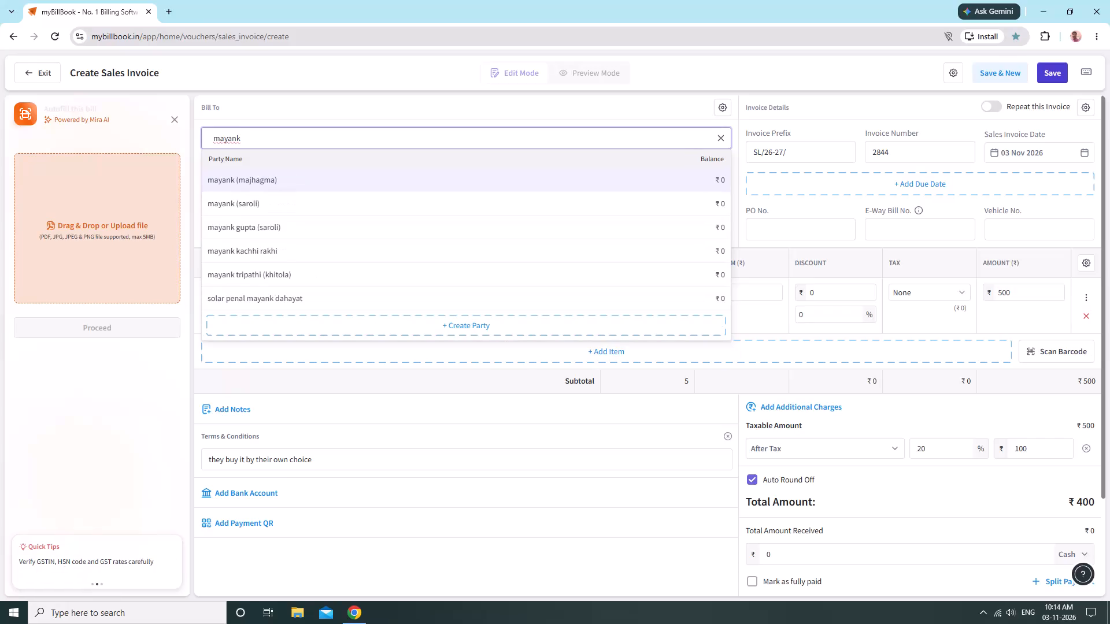
Create a new customer party under the buyer's name and save it as the invoice's Bill To party.
text(sihora)
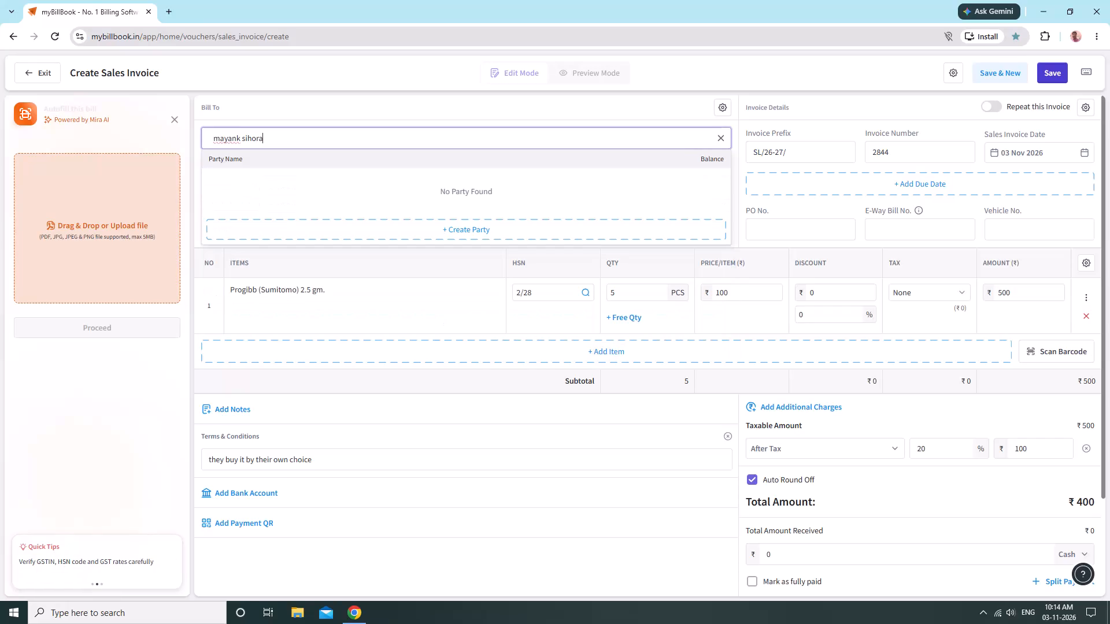
click(435, 227)
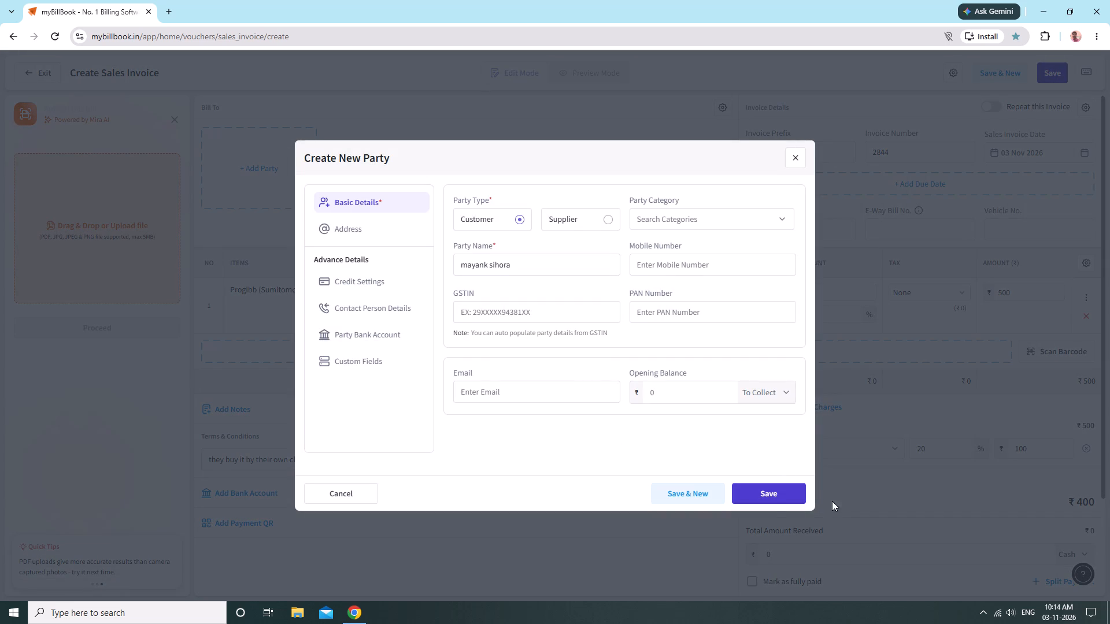
click(772, 496)
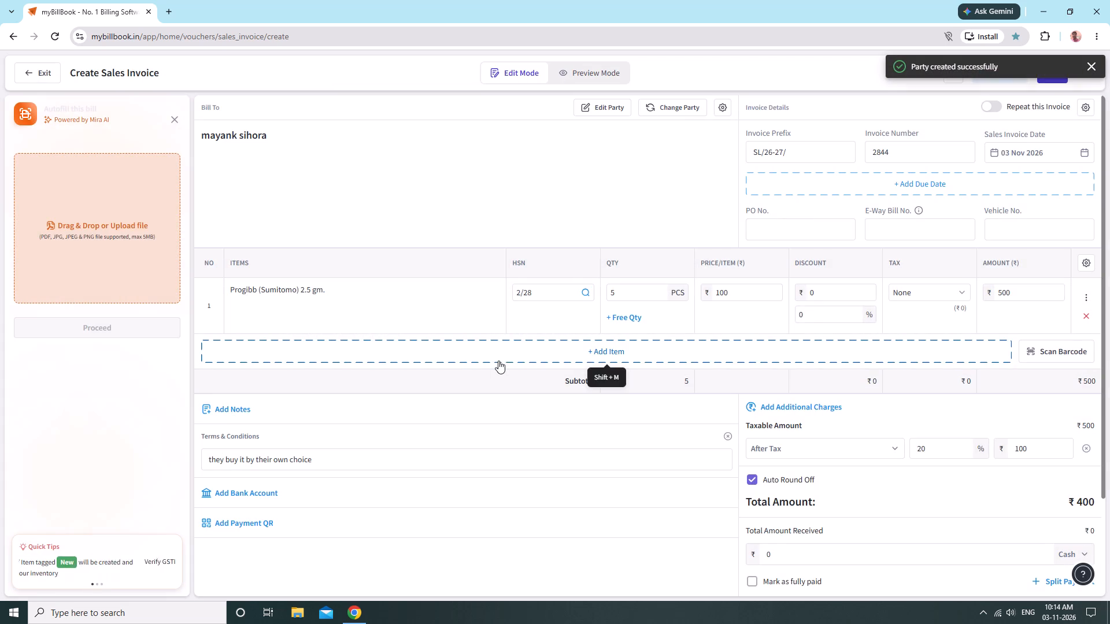
Mark the invoice as fully paid and set the payment mode to UPI.
scroll(689, 353, down, 1)
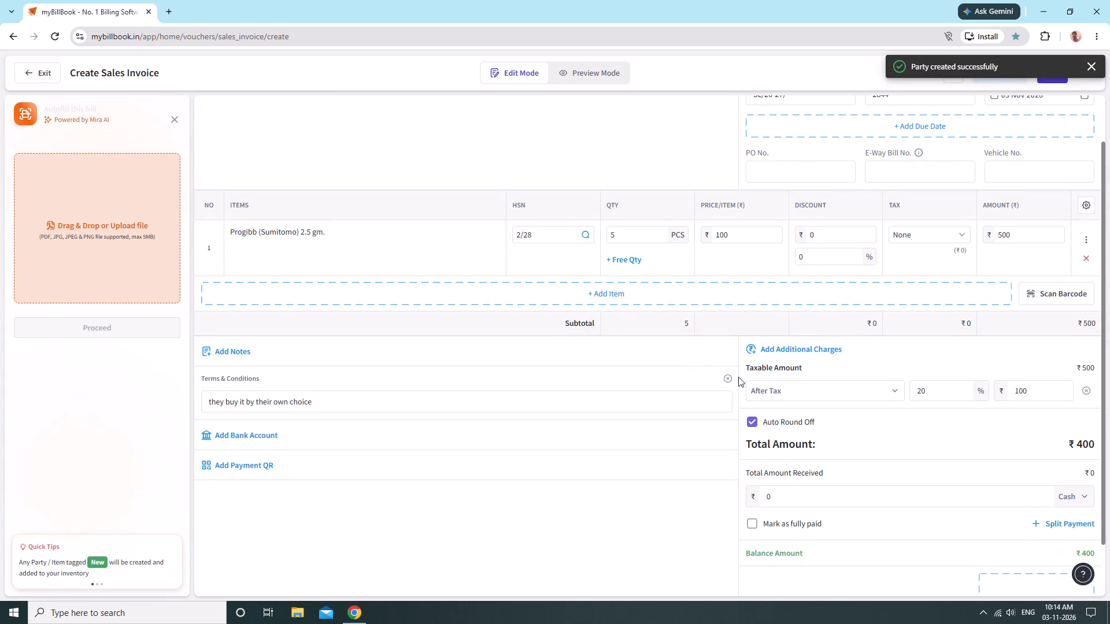
scroll(768, 381, down, 2)
click(755, 461)
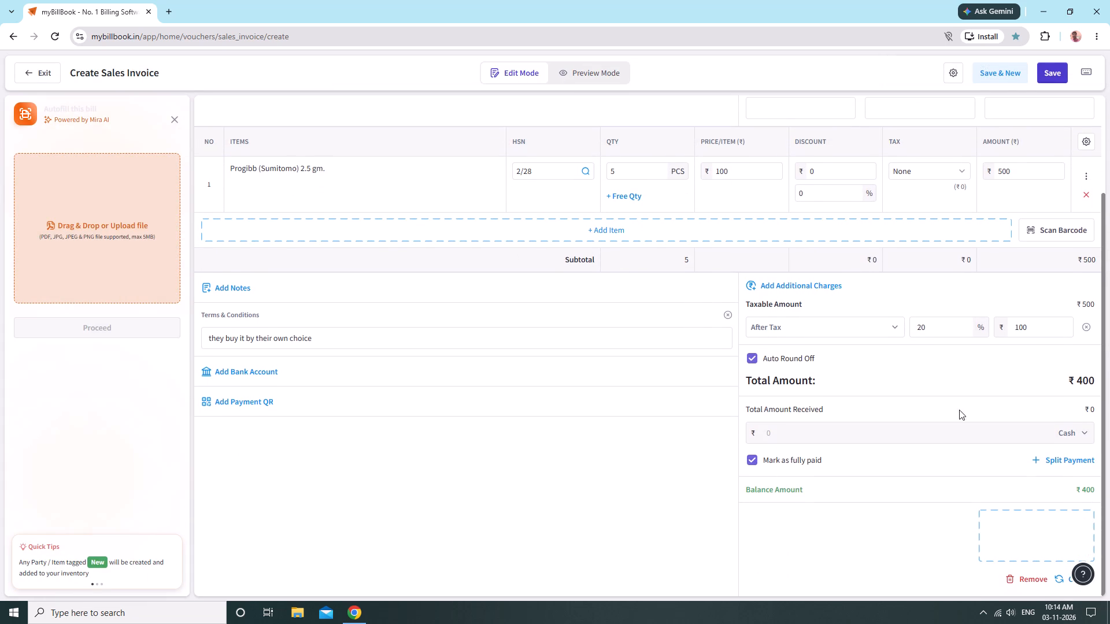
double_click(1091, 433)
click(1079, 436)
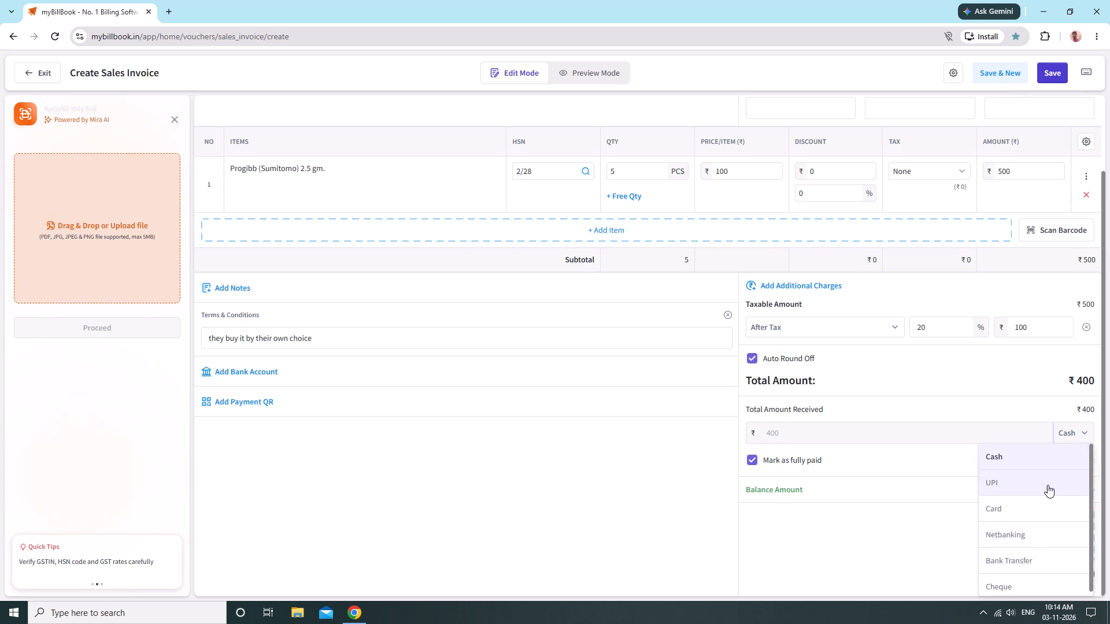
click(1046, 486)
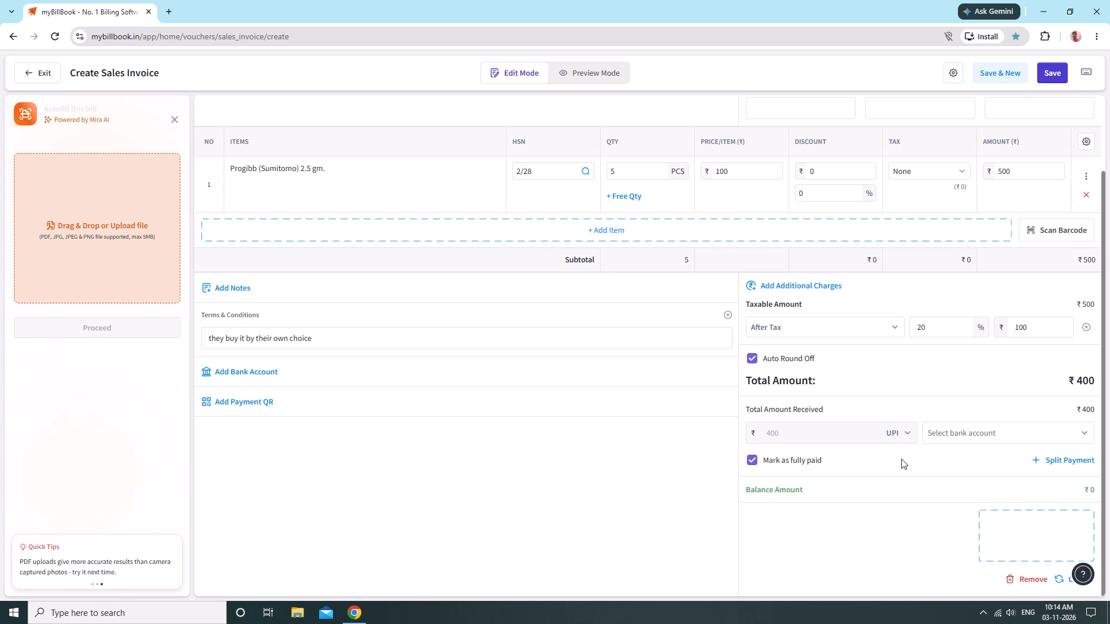
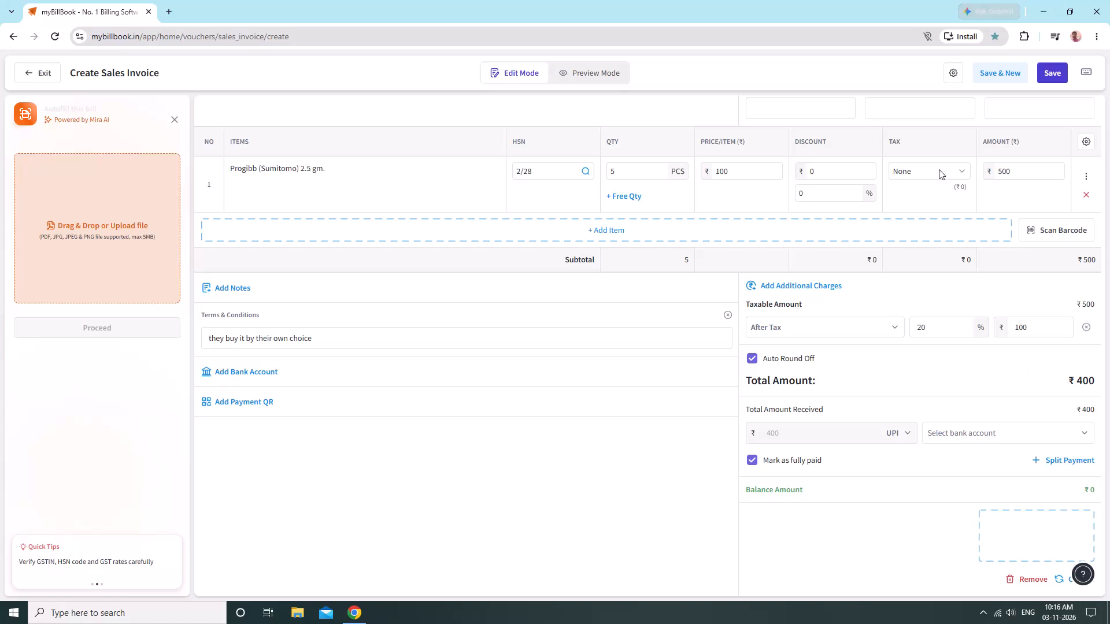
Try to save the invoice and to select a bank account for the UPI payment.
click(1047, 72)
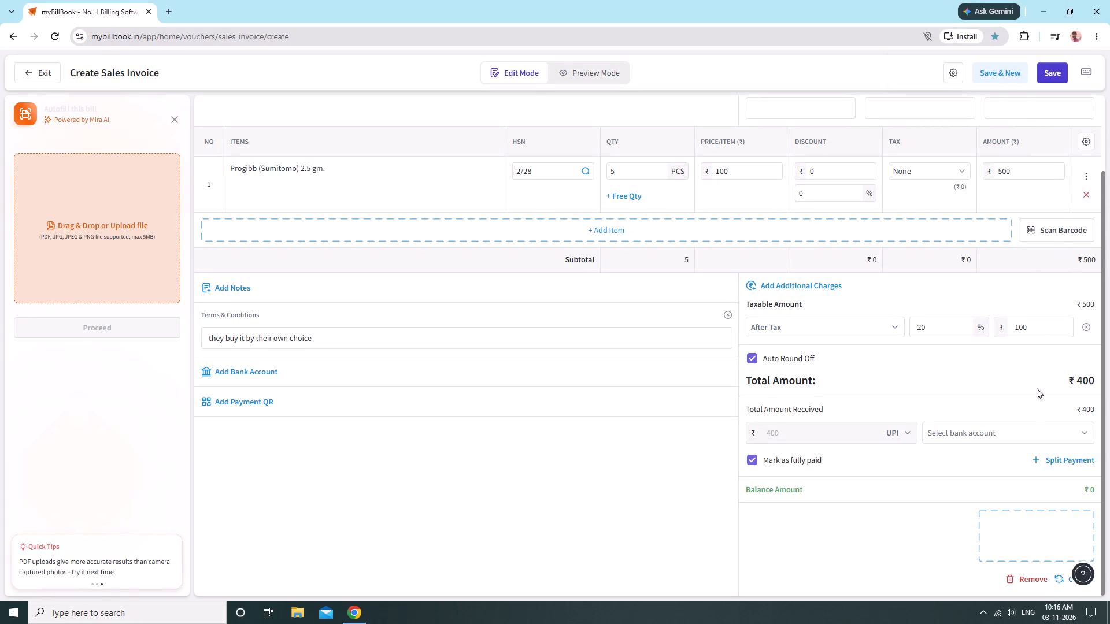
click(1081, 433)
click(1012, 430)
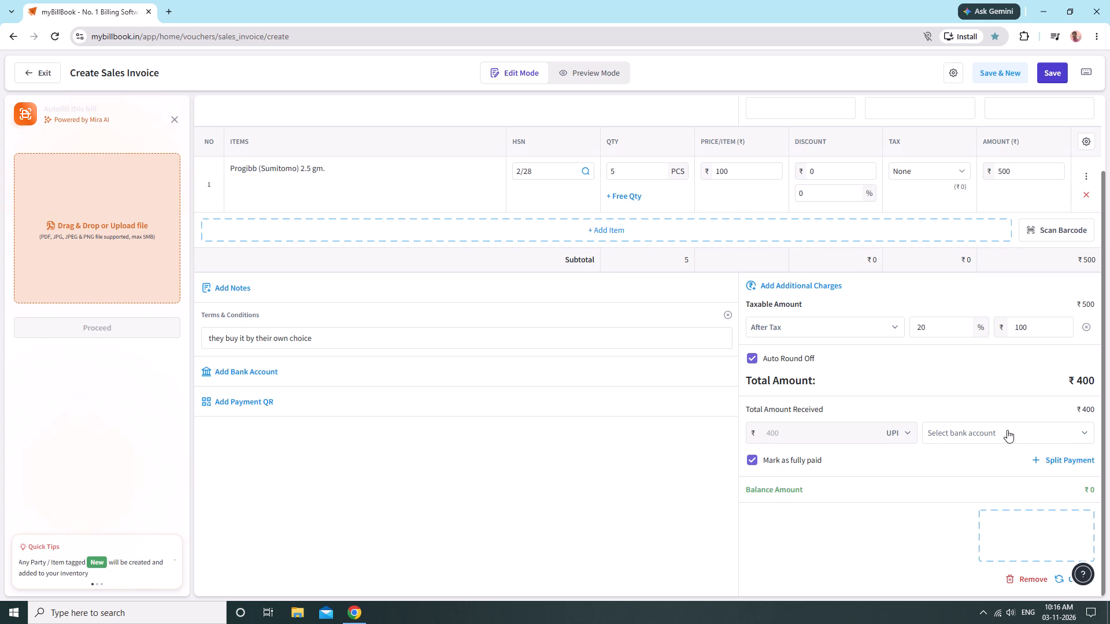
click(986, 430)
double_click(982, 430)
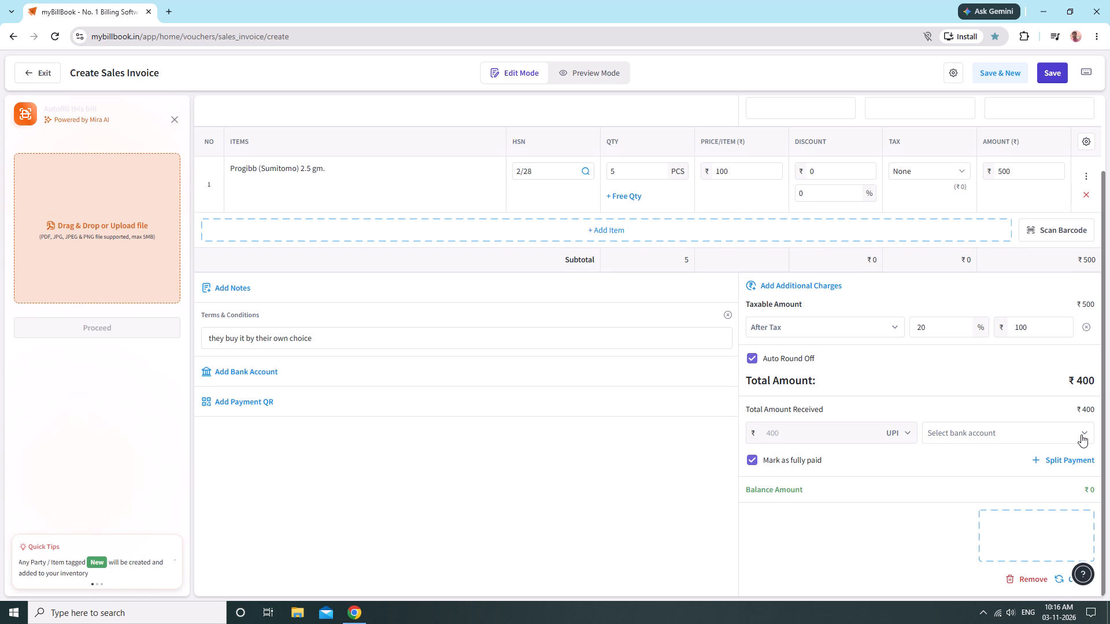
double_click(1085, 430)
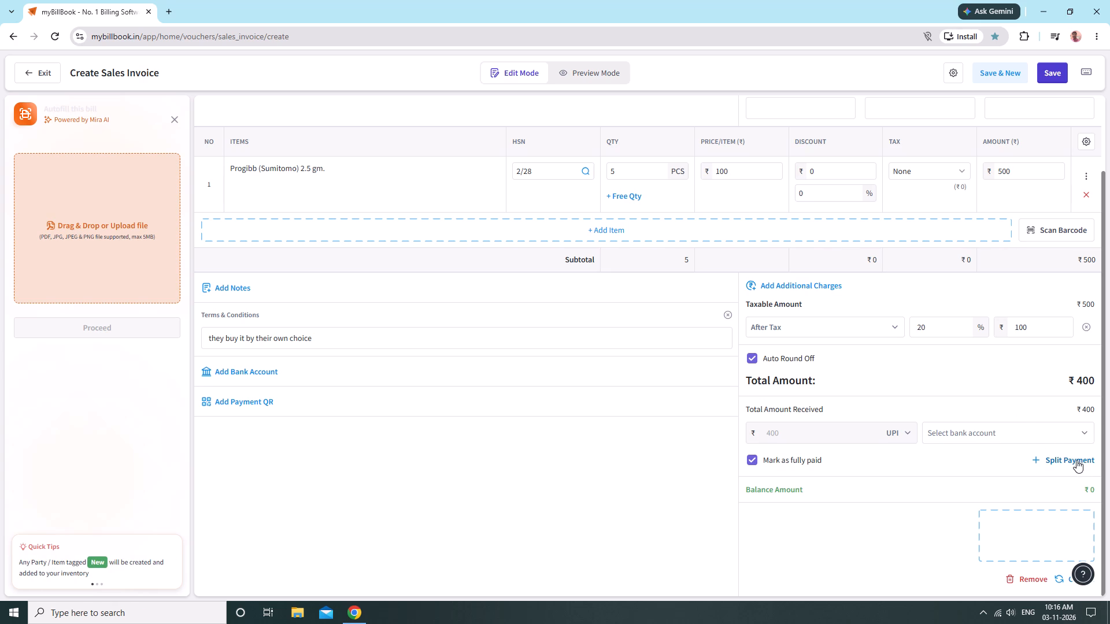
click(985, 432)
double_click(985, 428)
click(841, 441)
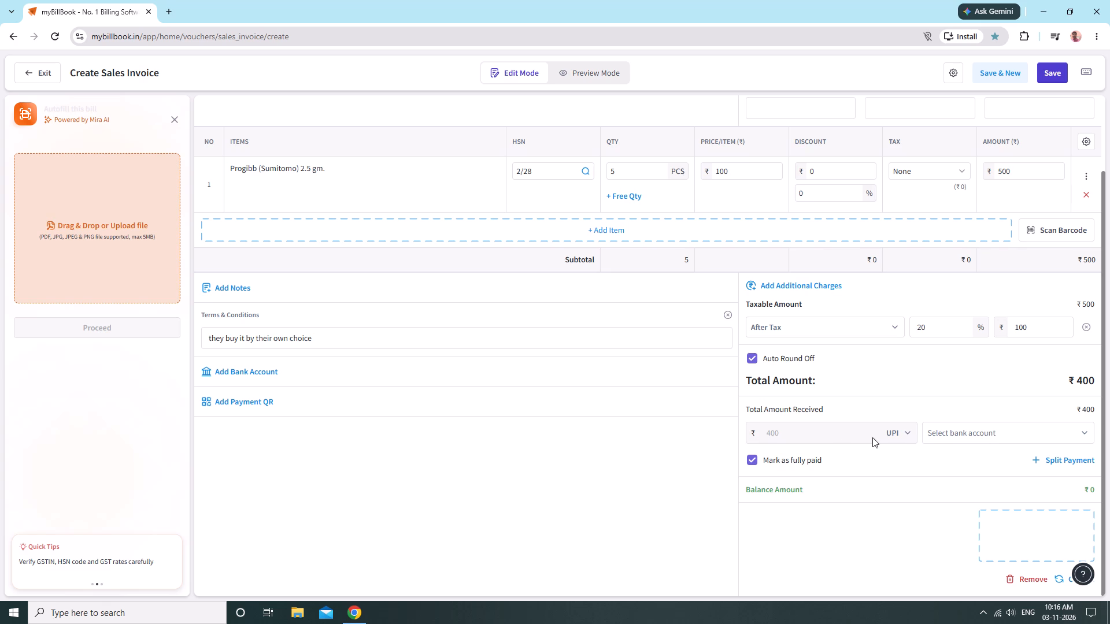
Change the payment mode to Cash and save the Progibb invoice.
click(905, 435)
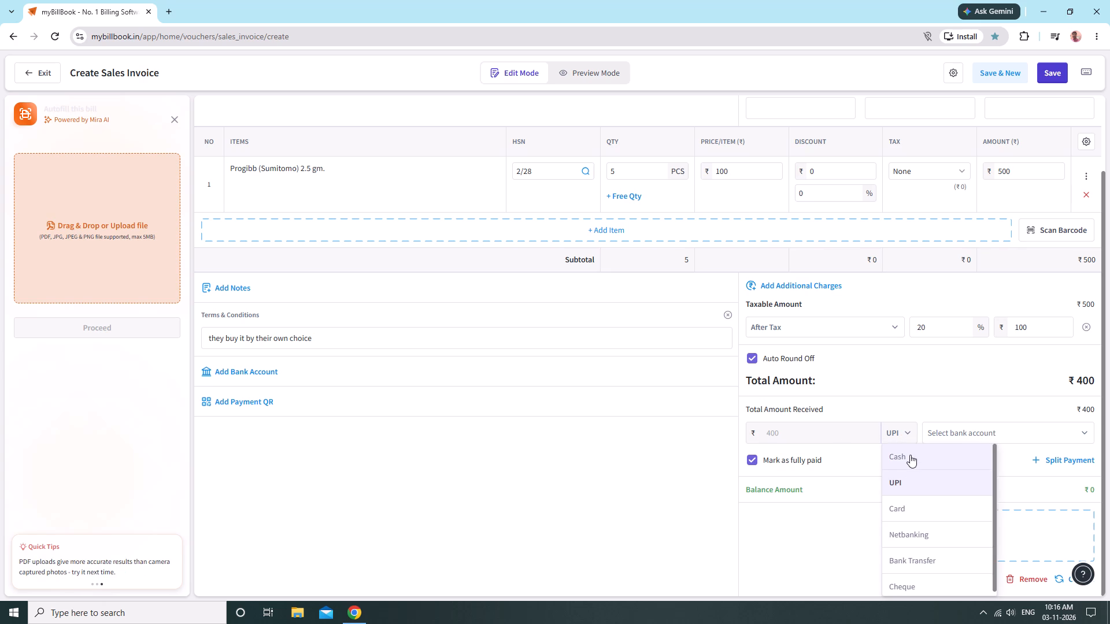
click(909, 454)
click(1049, 73)
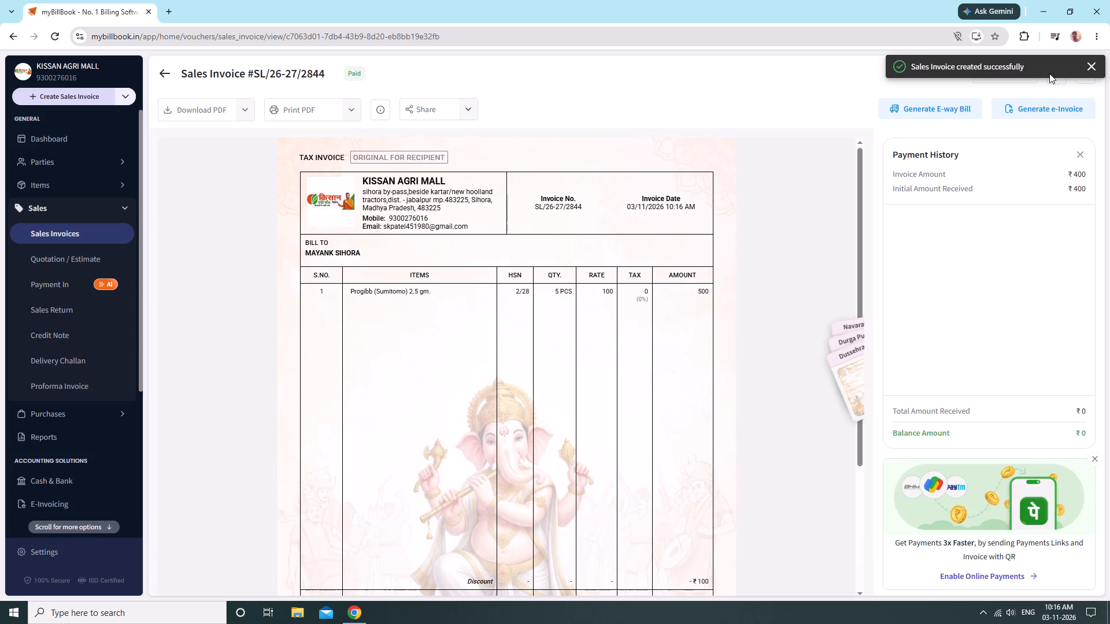
Start a new sales invoice and create a customer party under the buyer's name and village as its Bill To party.
click(67, 99)
click(290, 184)
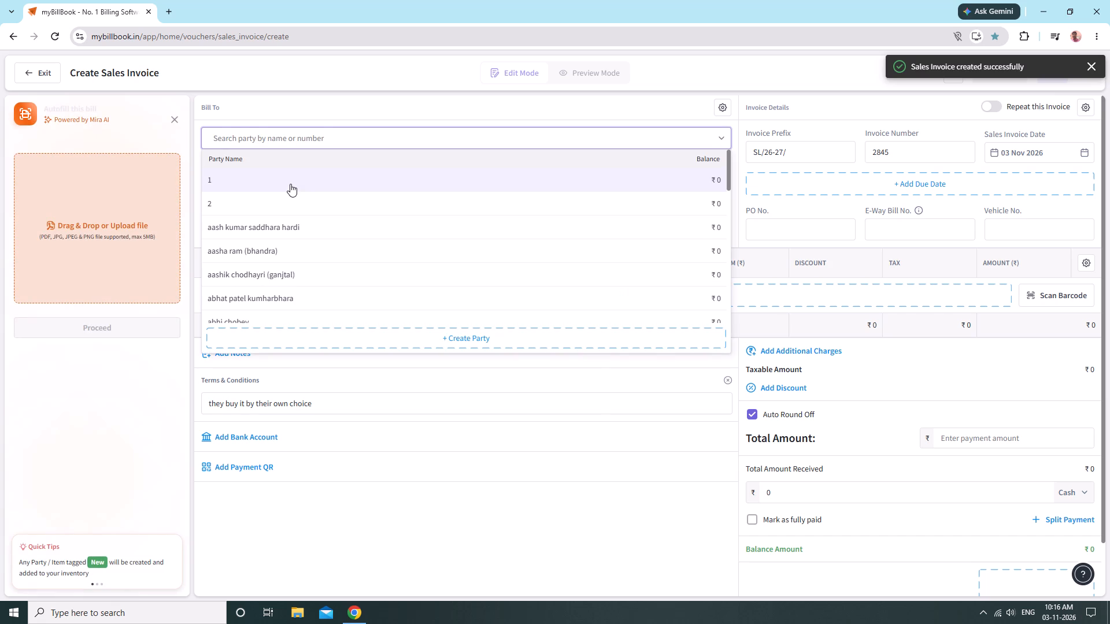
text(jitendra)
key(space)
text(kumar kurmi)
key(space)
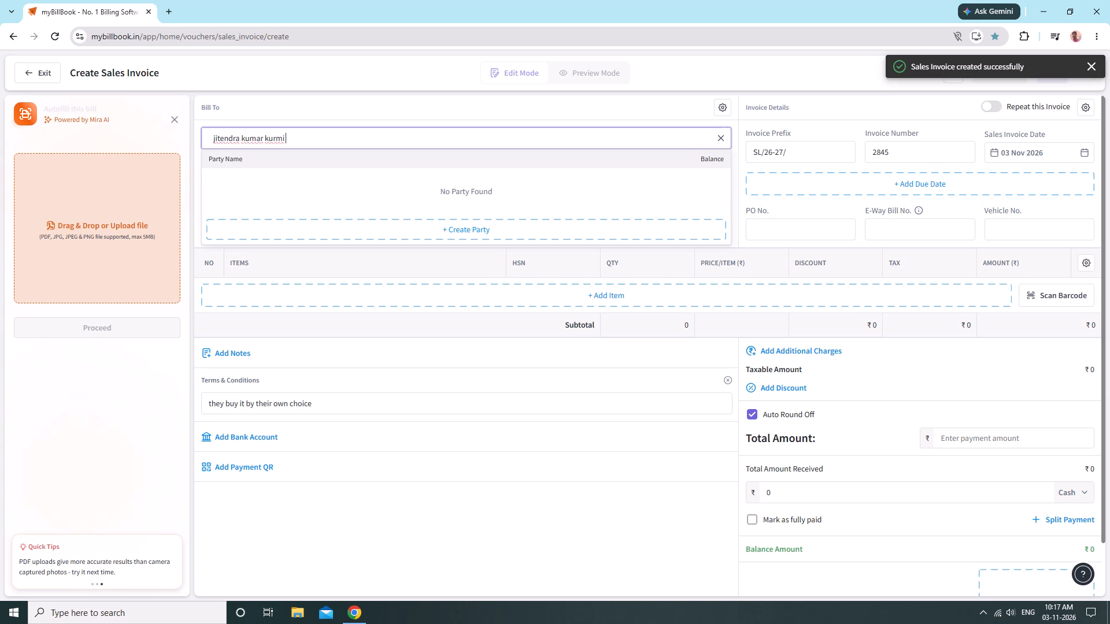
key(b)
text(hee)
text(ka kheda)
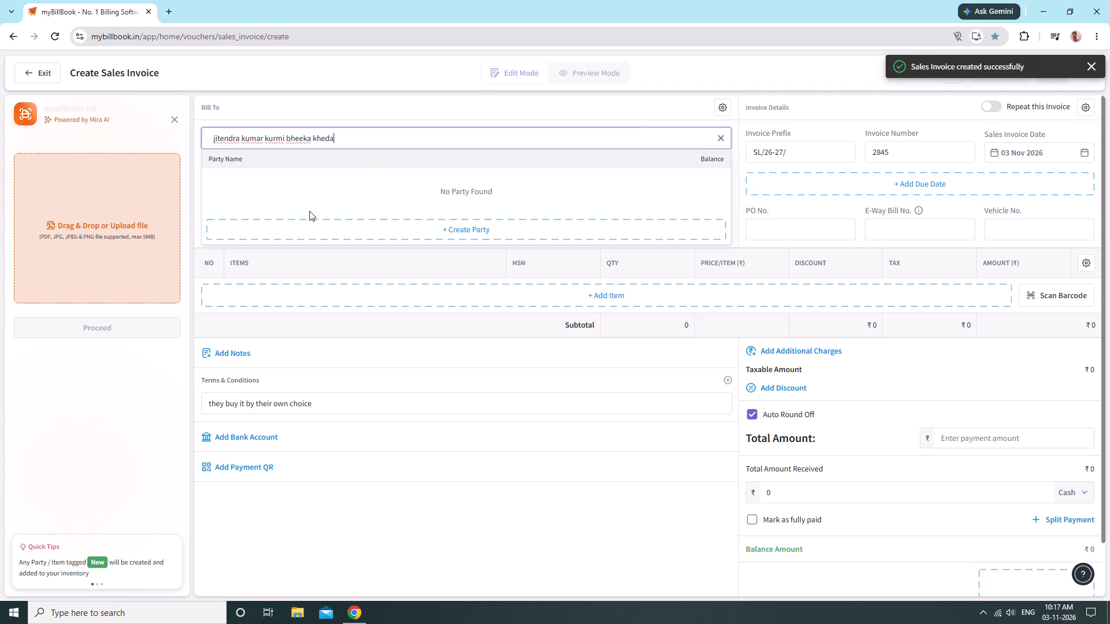
click(408, 228)
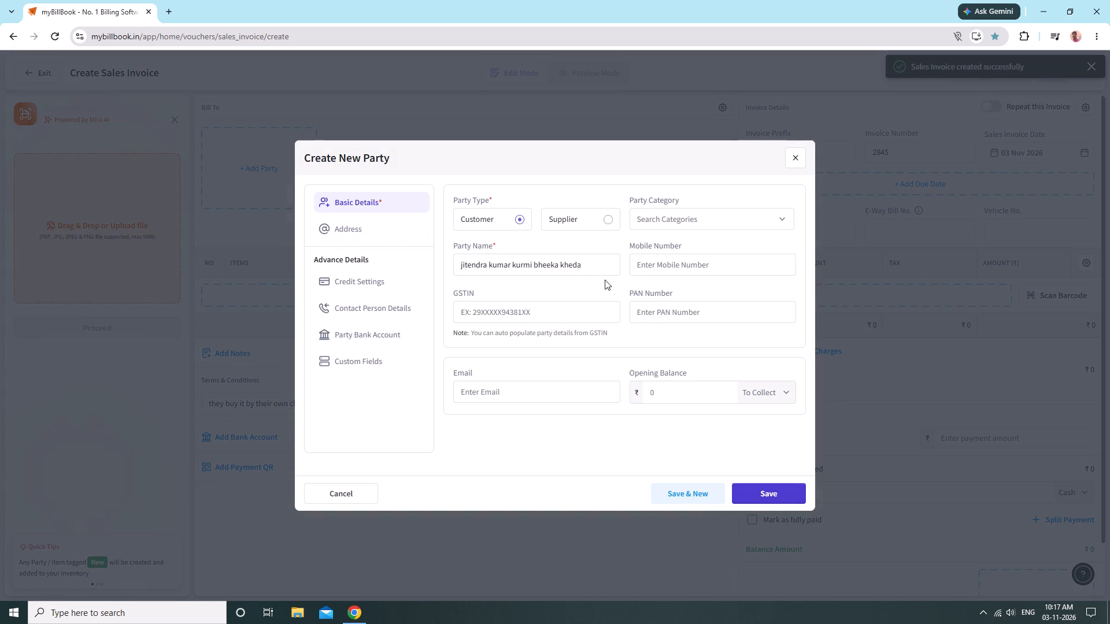
click(691, 266)
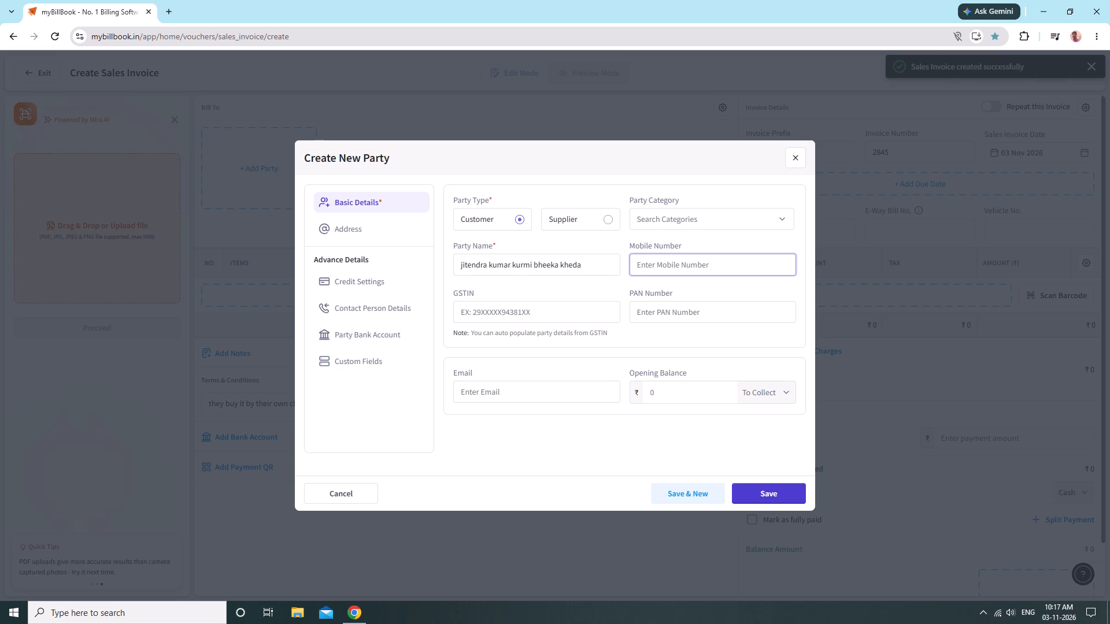
key(Return)
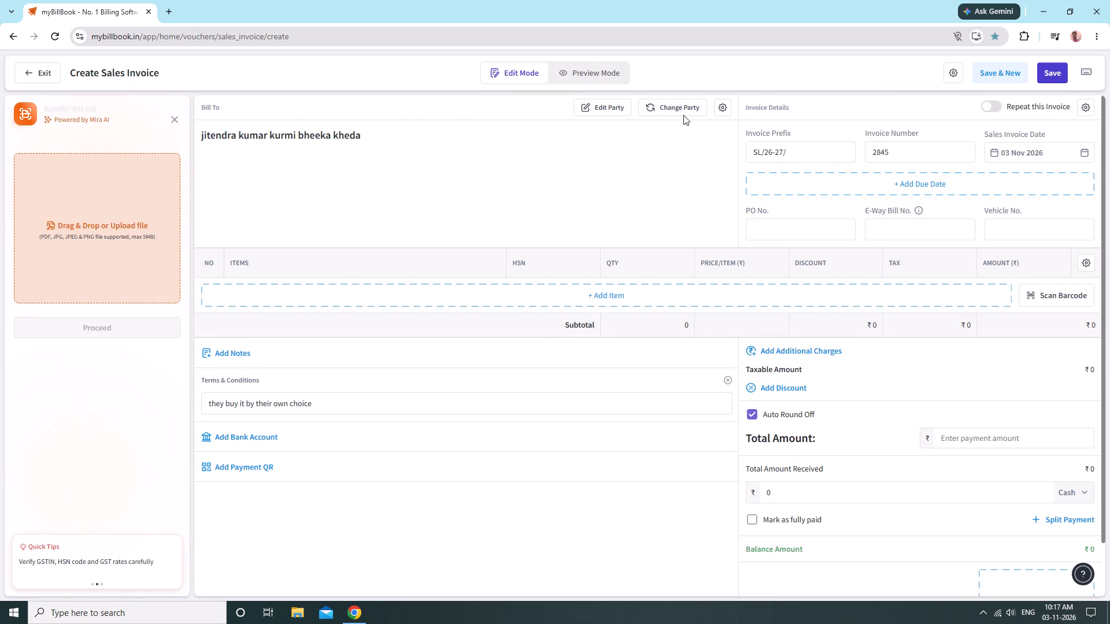
Edit the new party to add the customer's mobile number and save it.
double_click(609, 109)
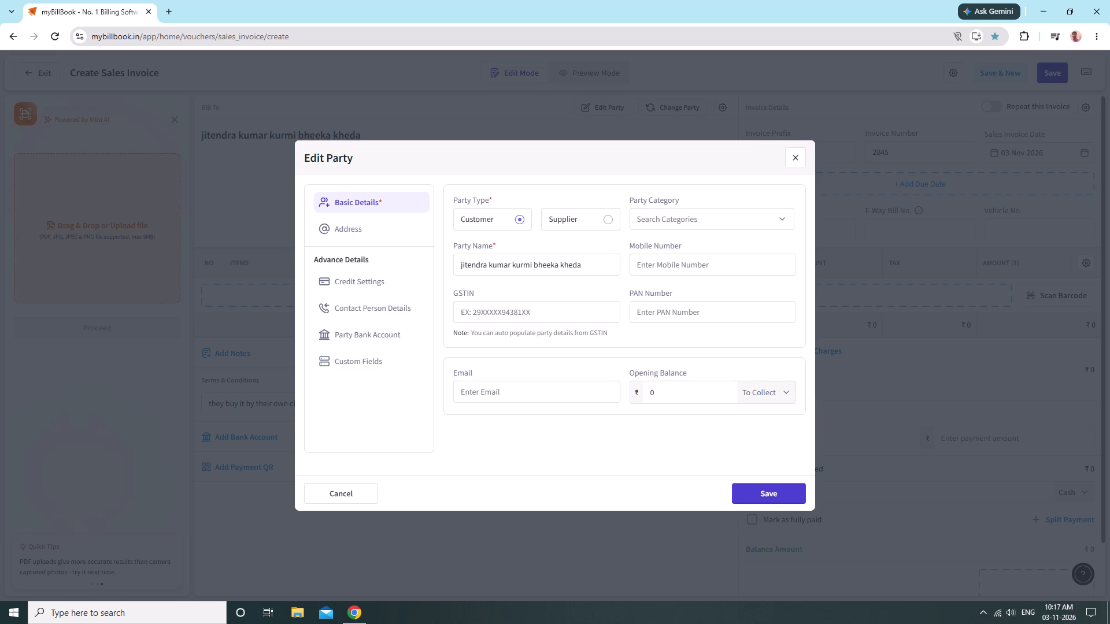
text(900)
click(668, 268)
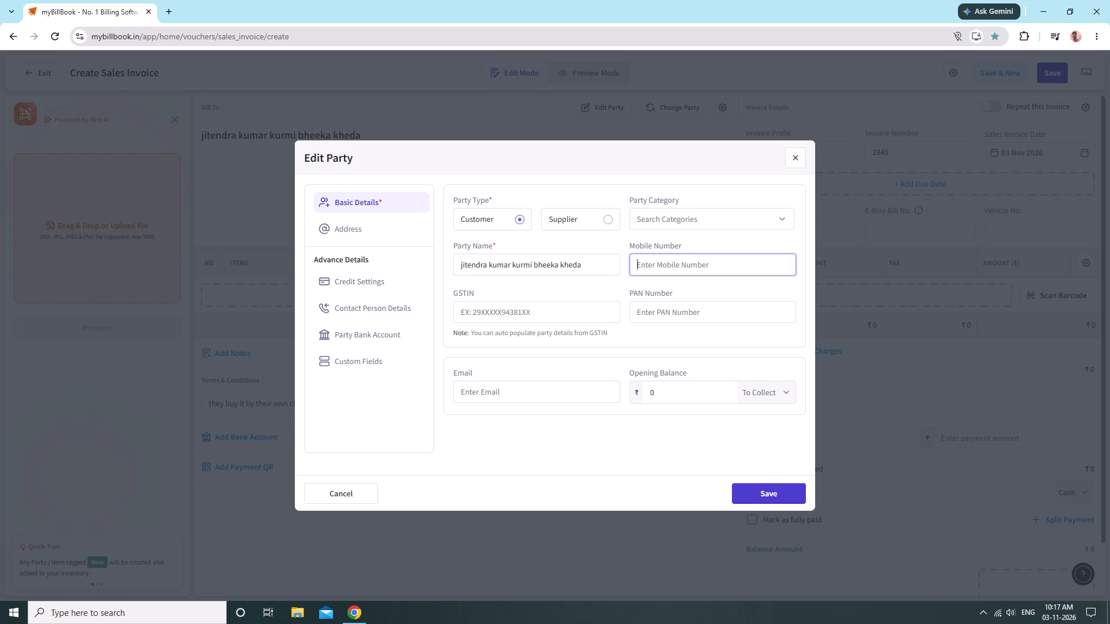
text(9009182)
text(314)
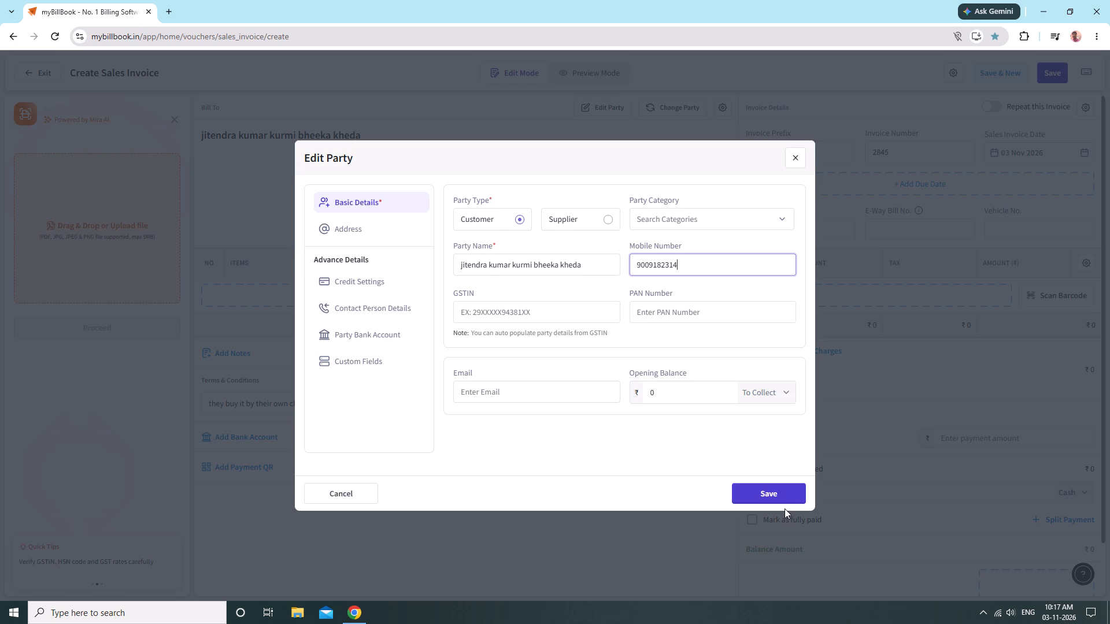
click(787, 498)
Find the item with 303 and add 3 bags of Wheat Seeds Laxmi 303 (20kg) to the bill.
click(638, 295)
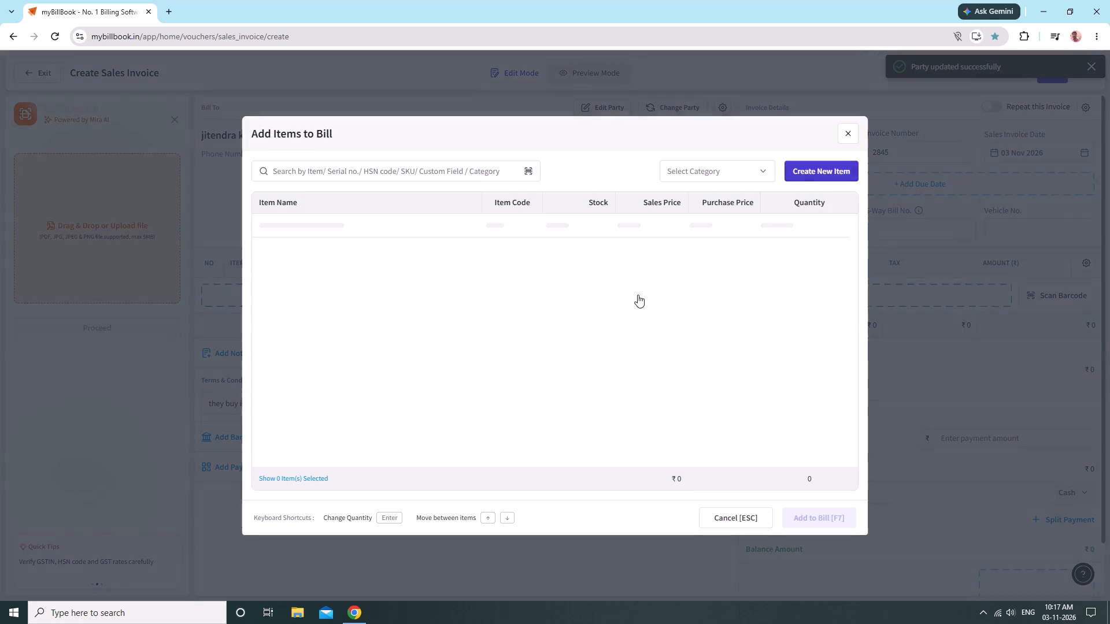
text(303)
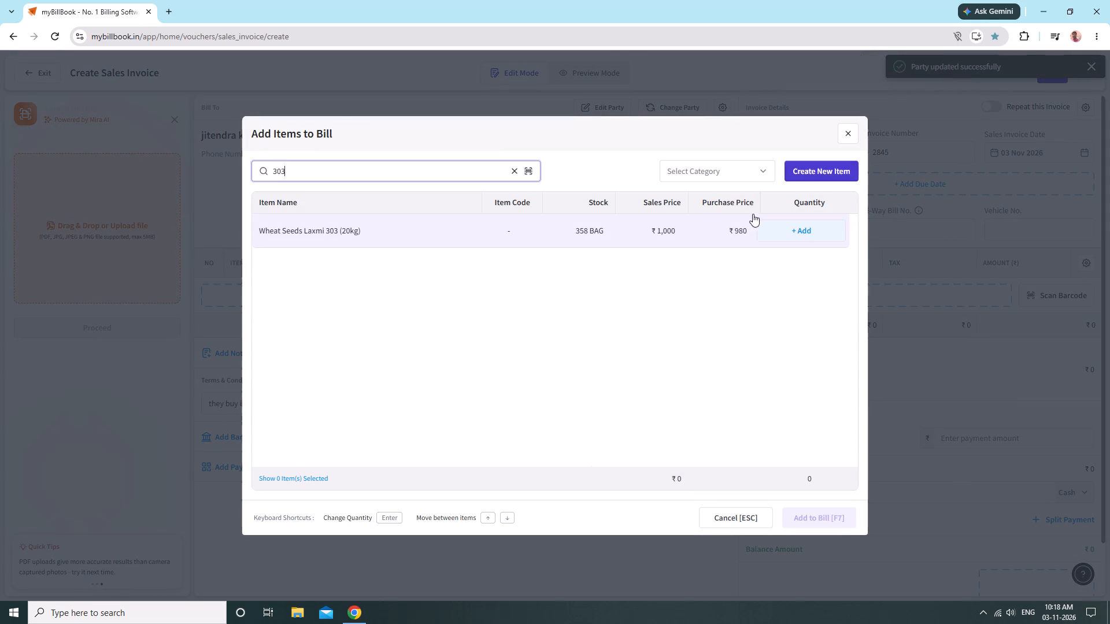
click(790, 227)
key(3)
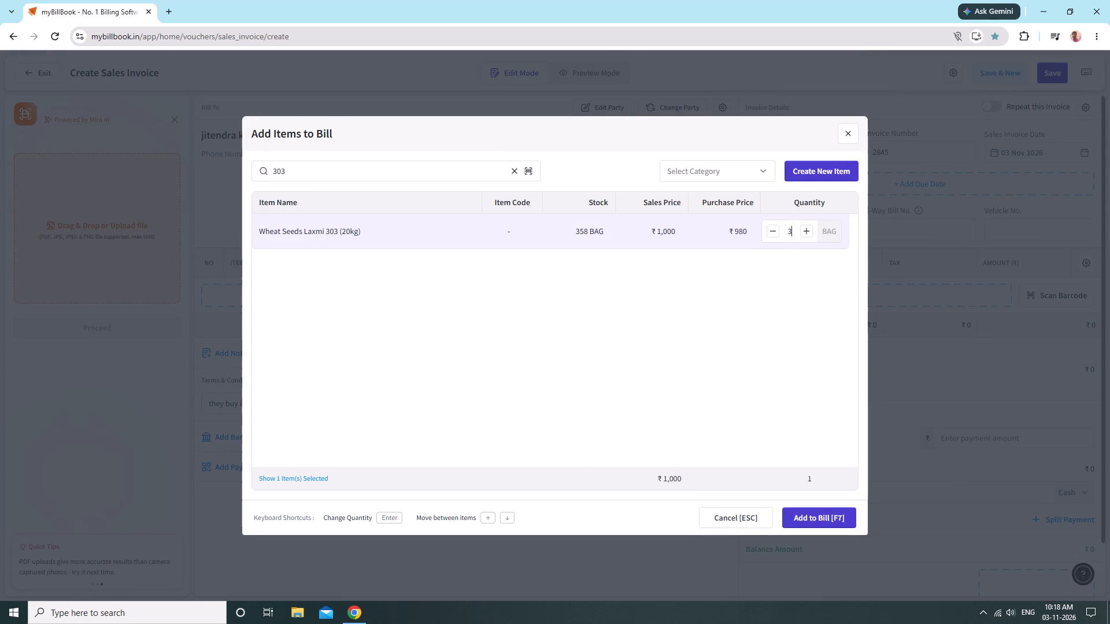
click(838, 511)
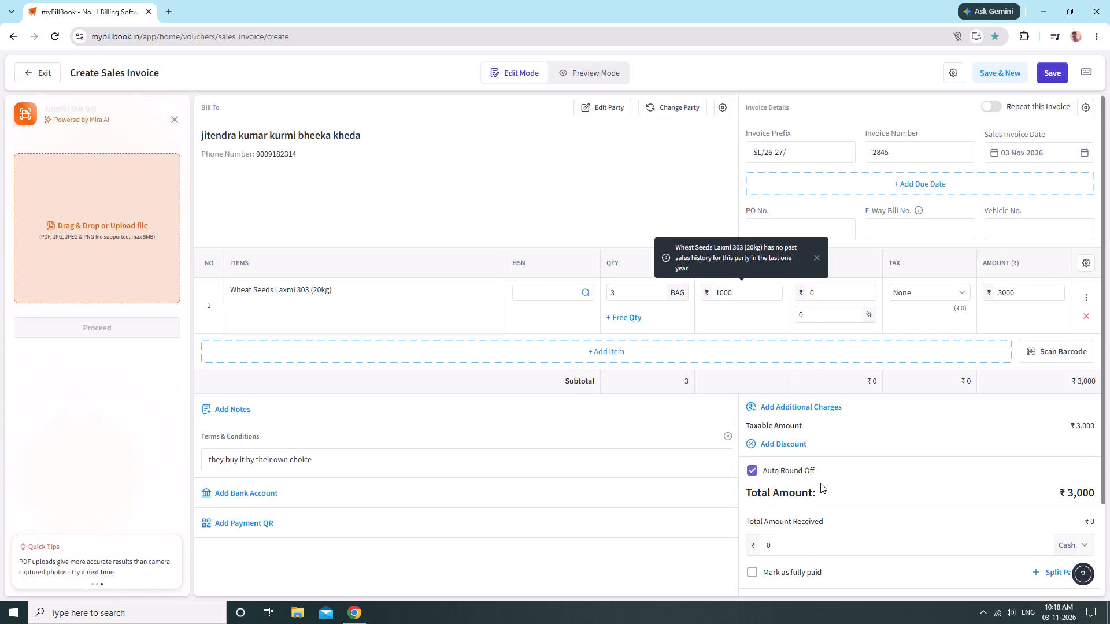
Mark the wheat seeds invoice as fully paid and save it.
scroll(824, 477, down, 1)
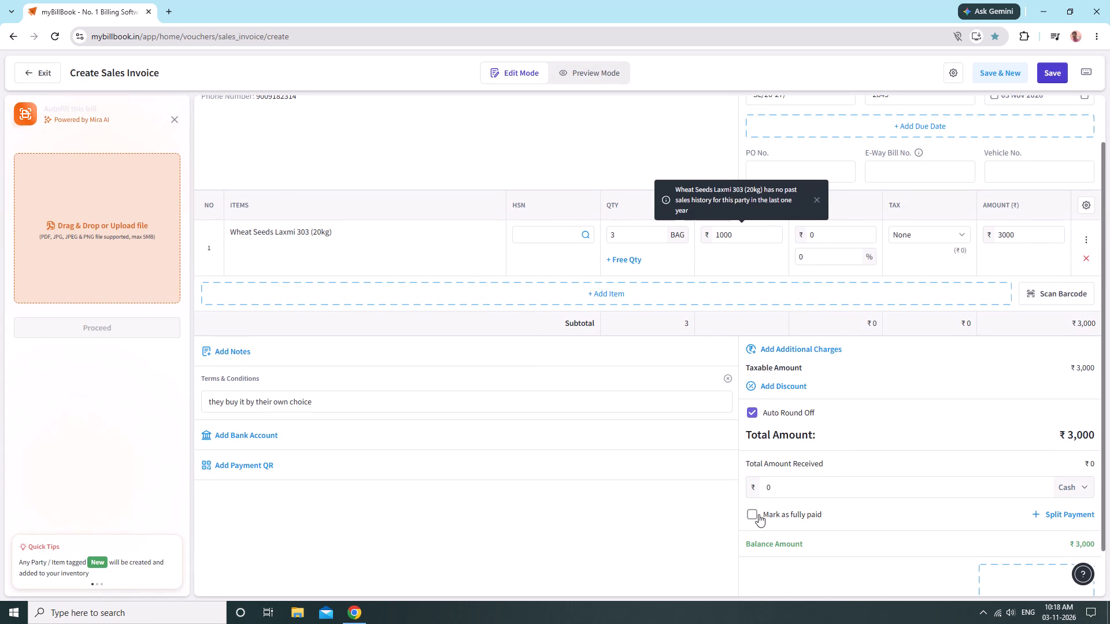
click(758, 514)
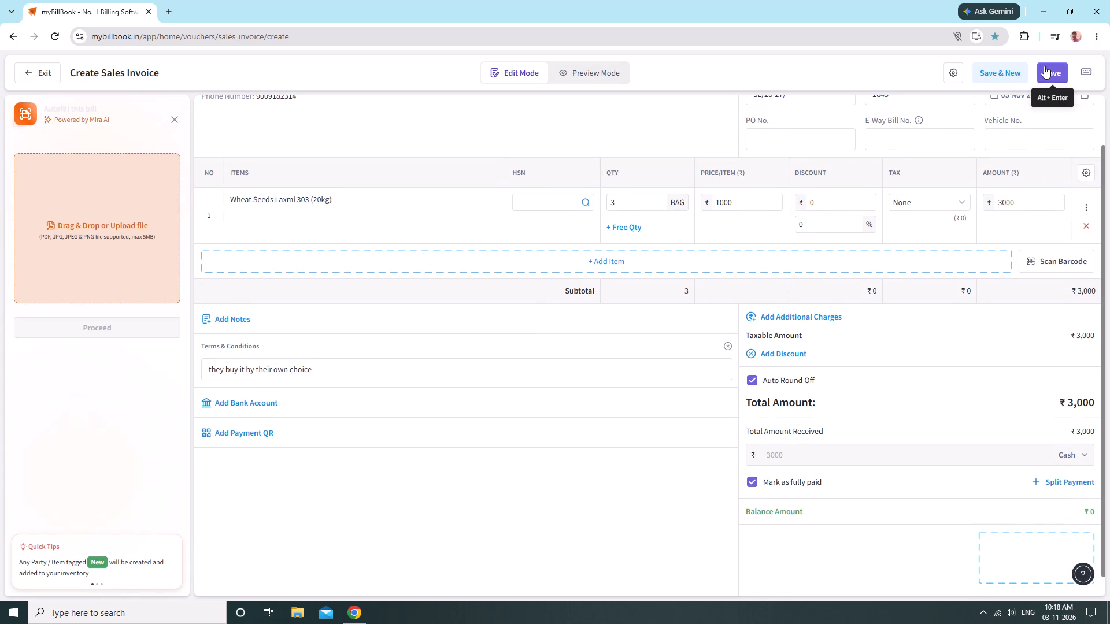
click(1044, 66)
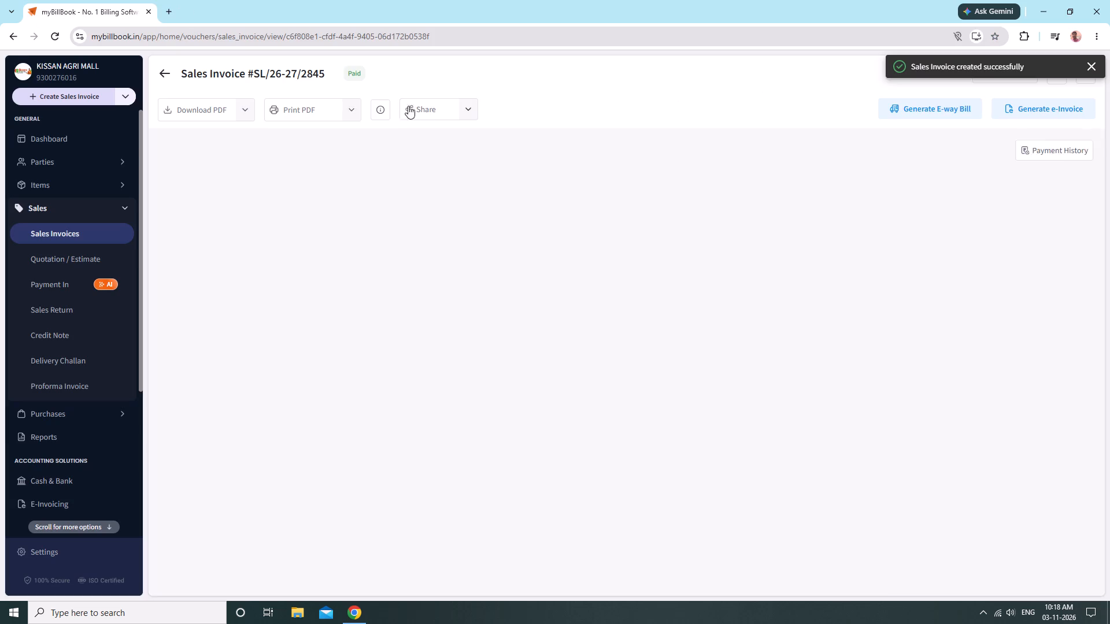
Print the saved wheat seeds invoice with the number of copies increased.
click(330, 110)
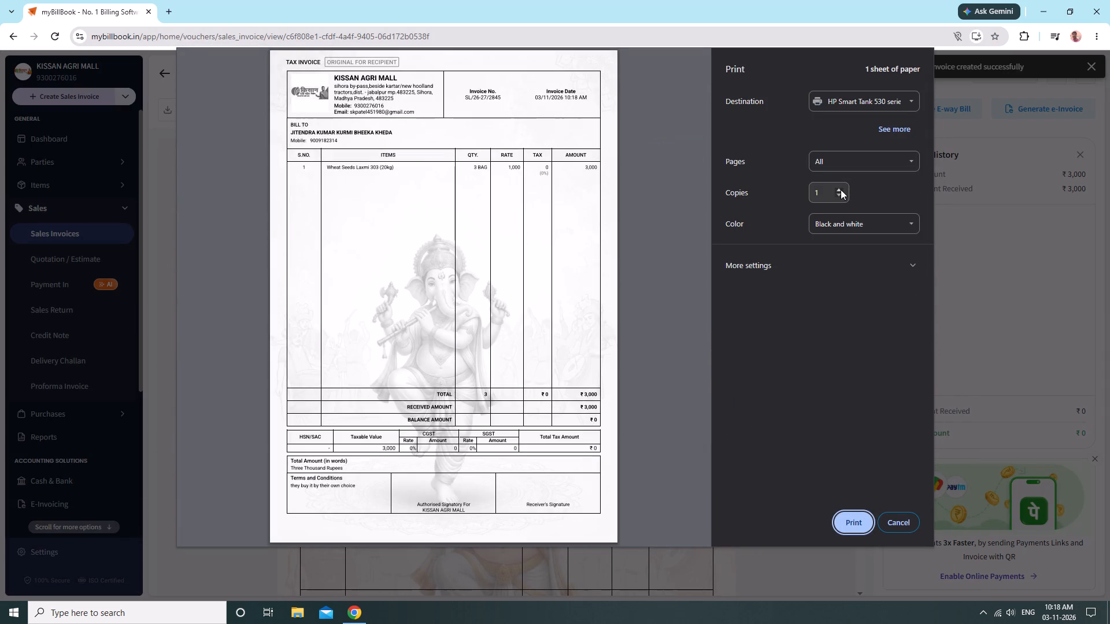
click(841, 190)
click(843, 527)
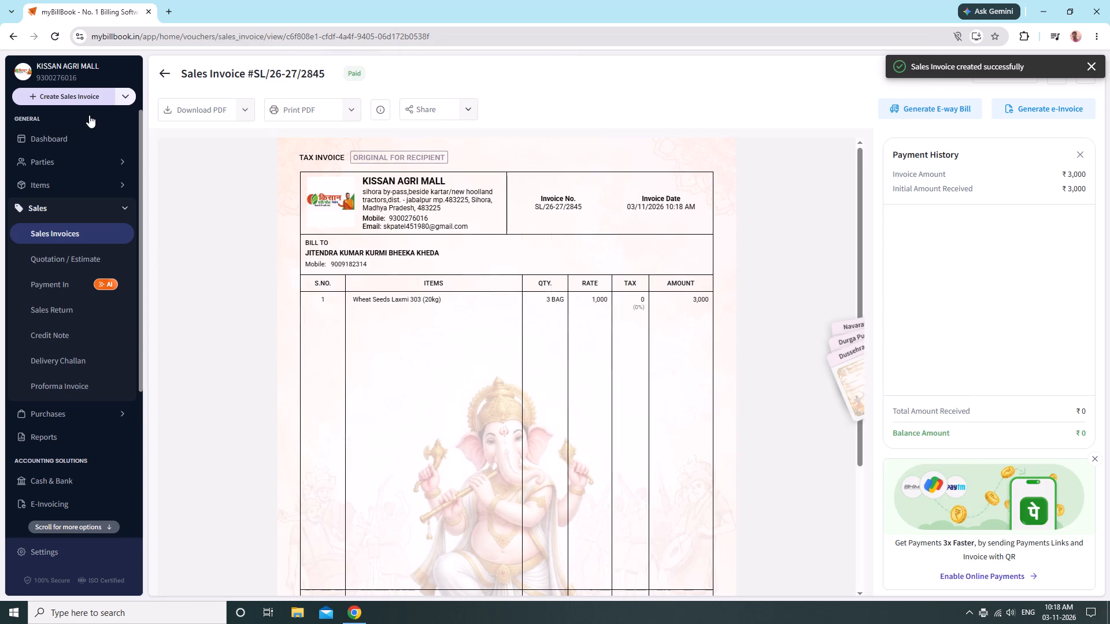
Go back to the Progibb (Sumitomo) invoice and look it over.
click(164, 69)
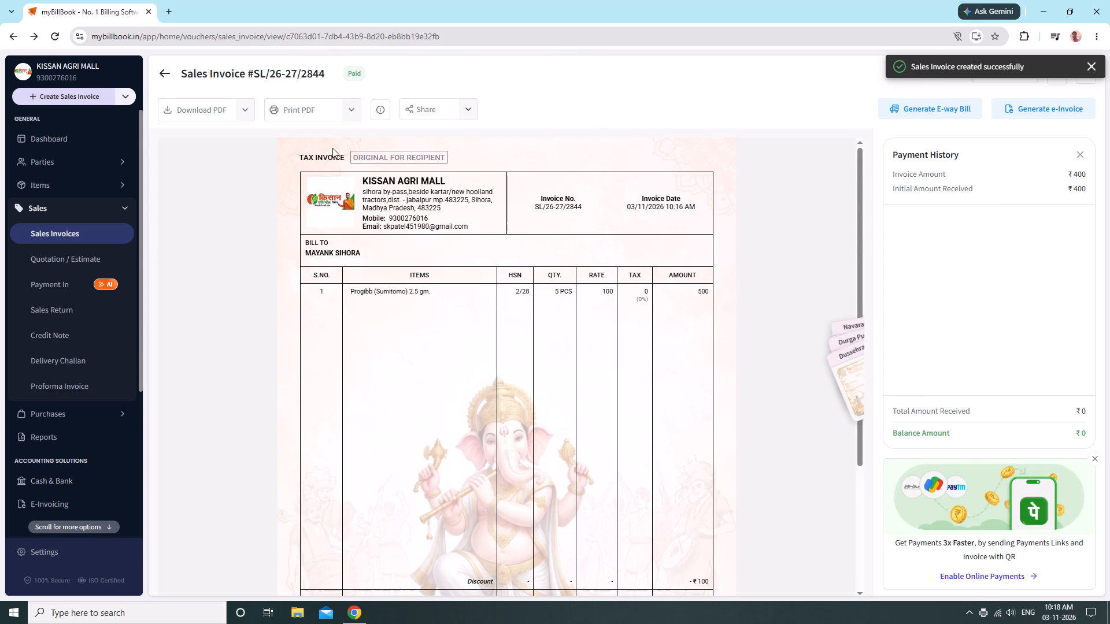
scroll(362, 248, down, 2)
scroll(508, 303, up, 3)
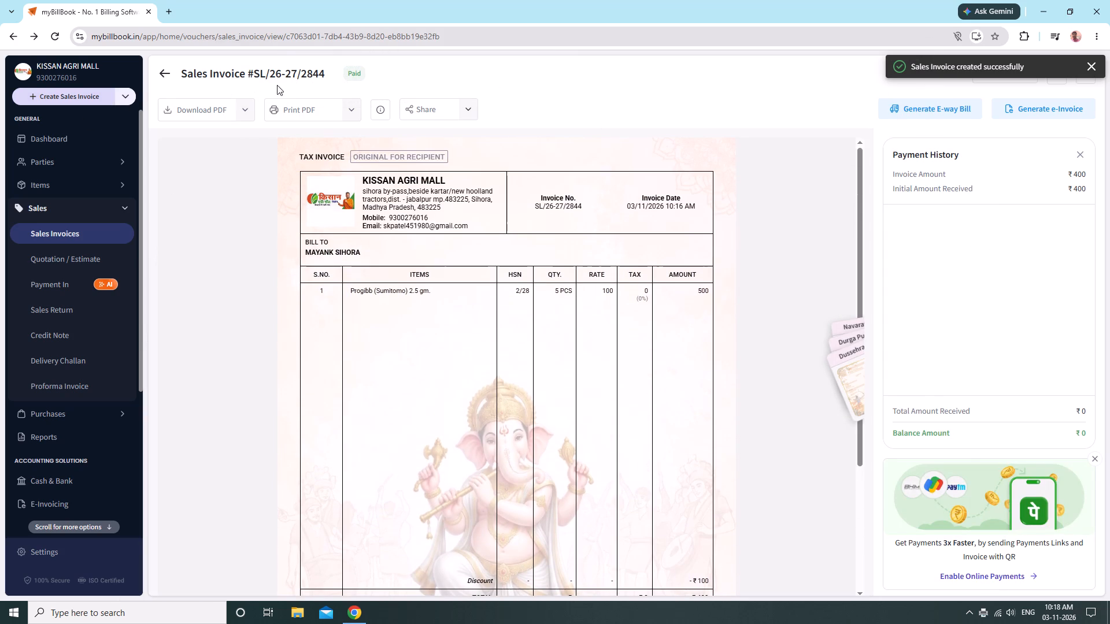
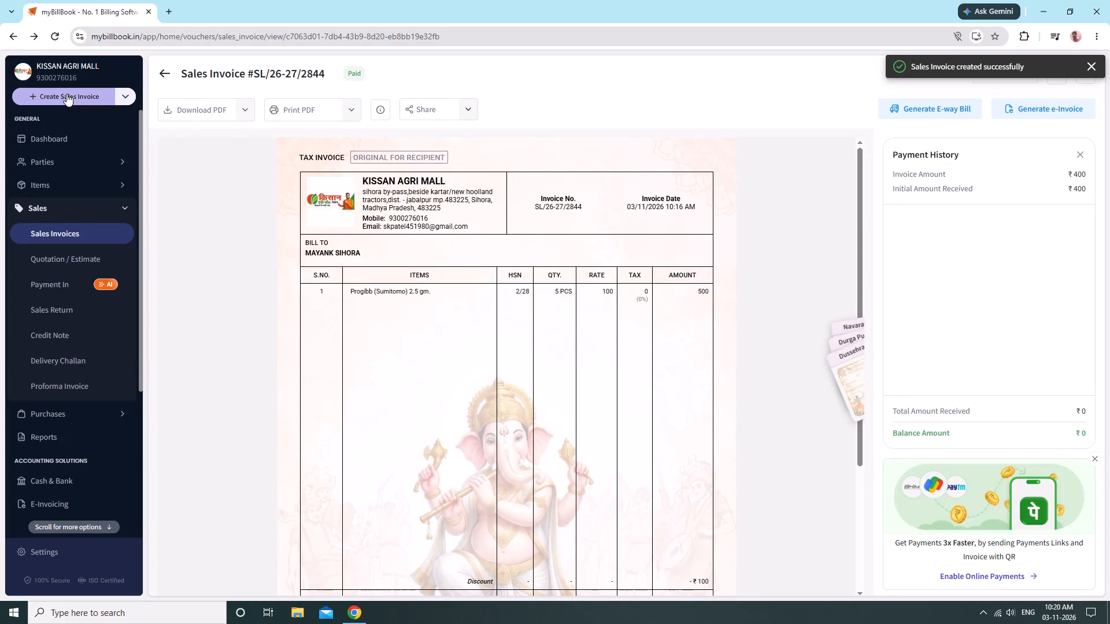
Print one black-and-white copy of the Progibb (Sumitomo) 2.5 gm. sales invoice on the HP Smart Tank 530 series printer.
click(297, 108)
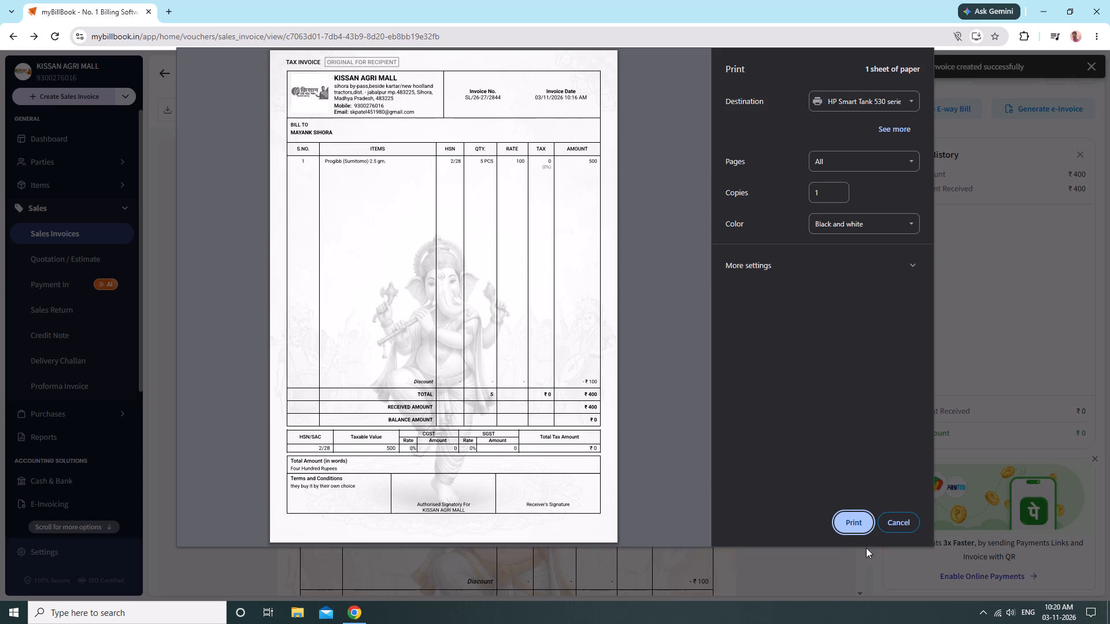
click(846, 521)
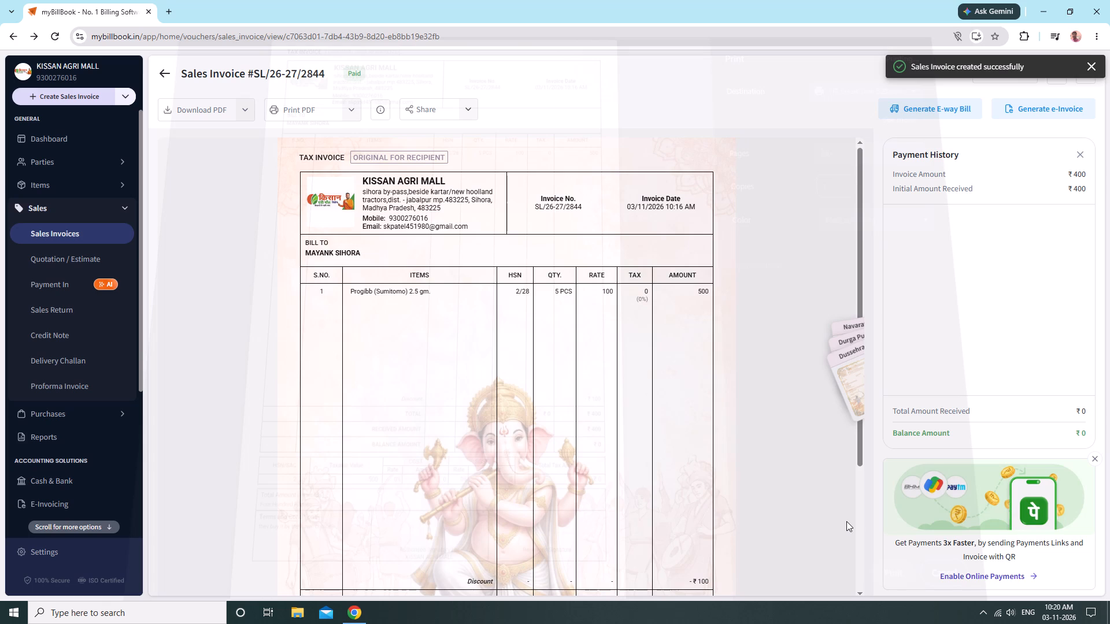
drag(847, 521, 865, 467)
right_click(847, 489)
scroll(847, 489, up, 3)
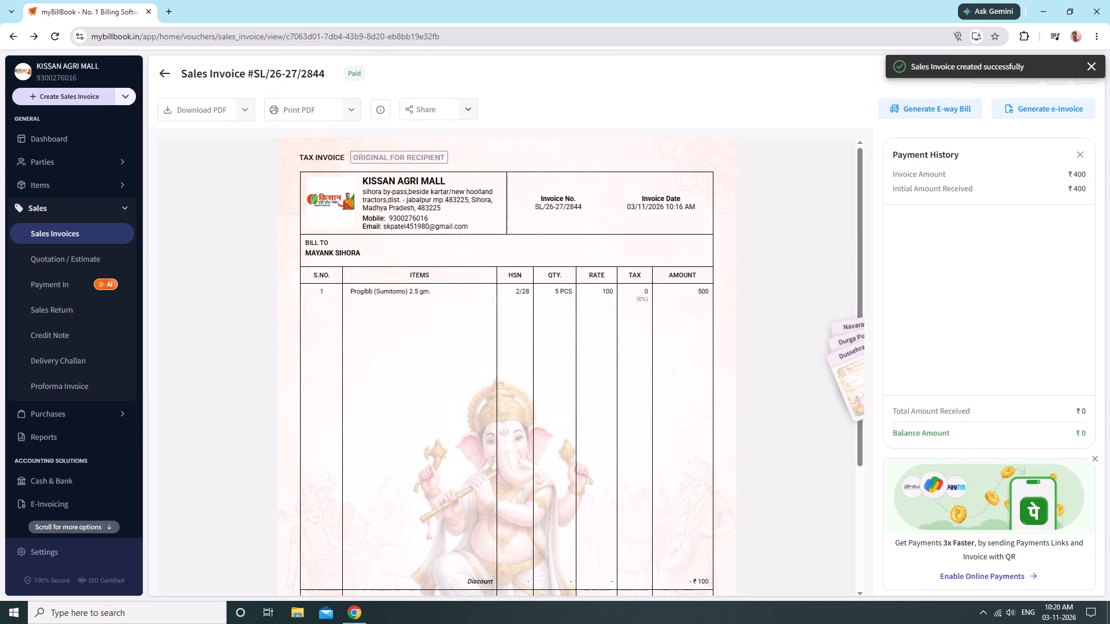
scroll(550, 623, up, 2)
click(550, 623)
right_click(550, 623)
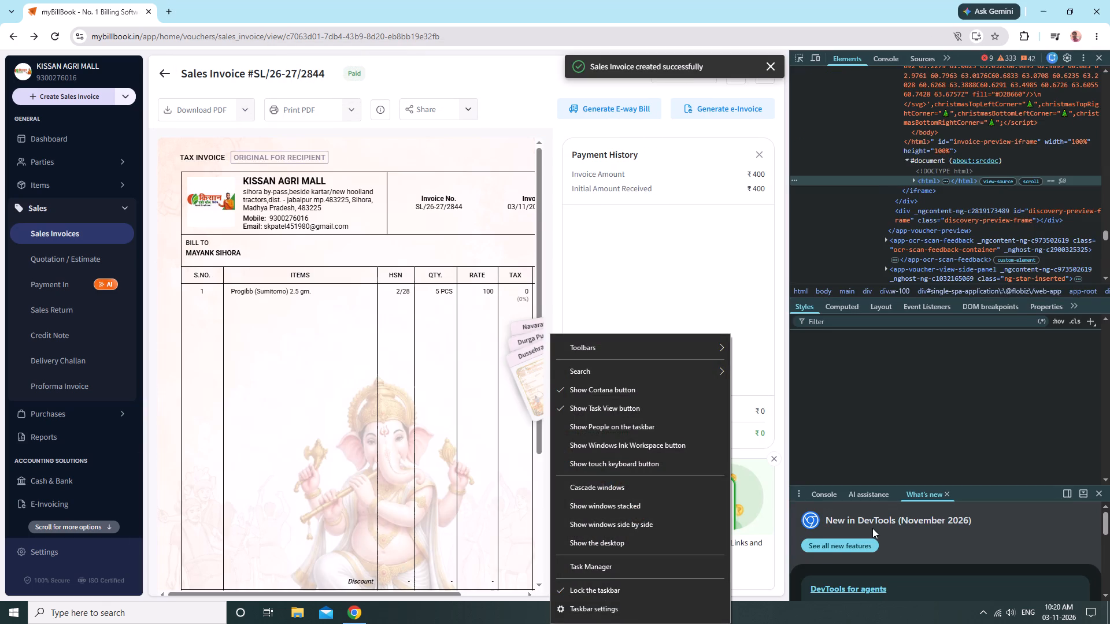
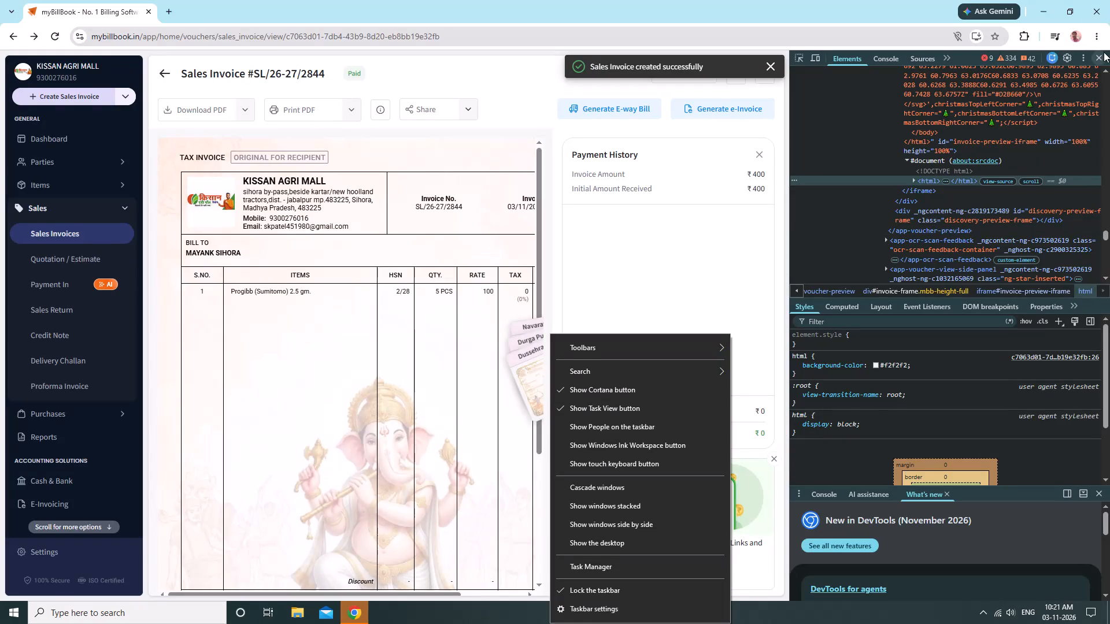
Close the browser's developer tools beside the sales invoice.
click(1098, 57)
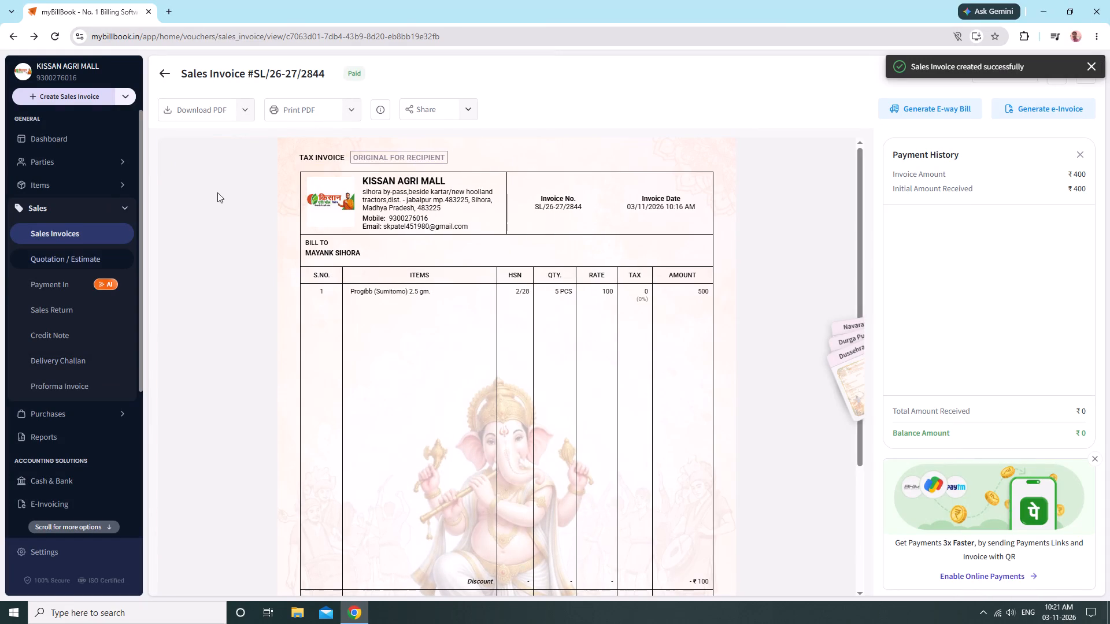
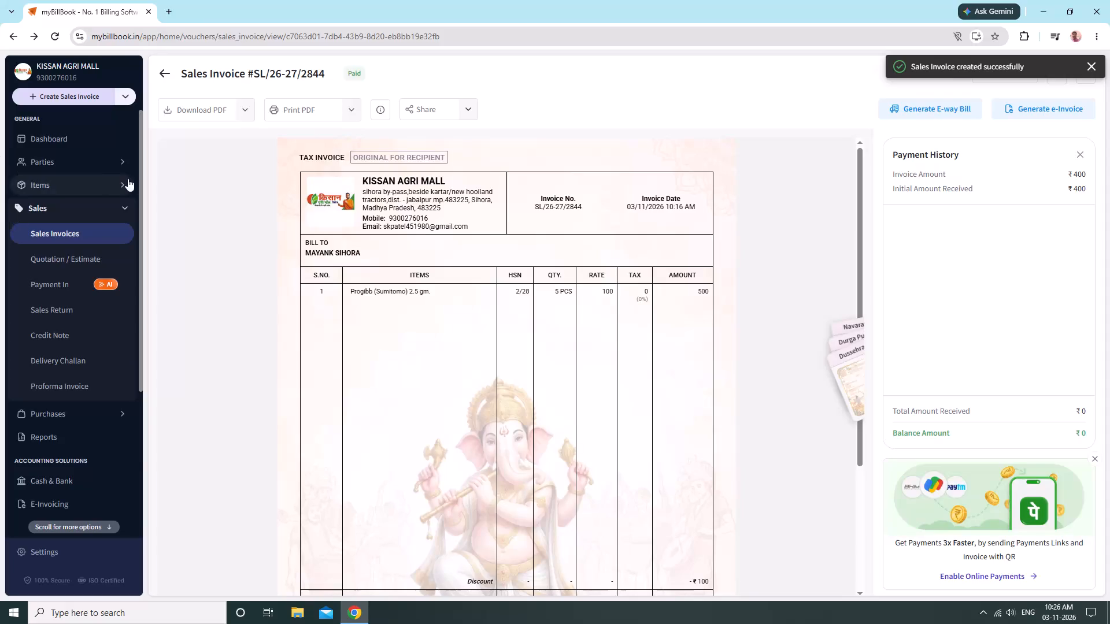
Open the Stock Summary report from the stock value shown in the items inventory.
double_click(92, 185)
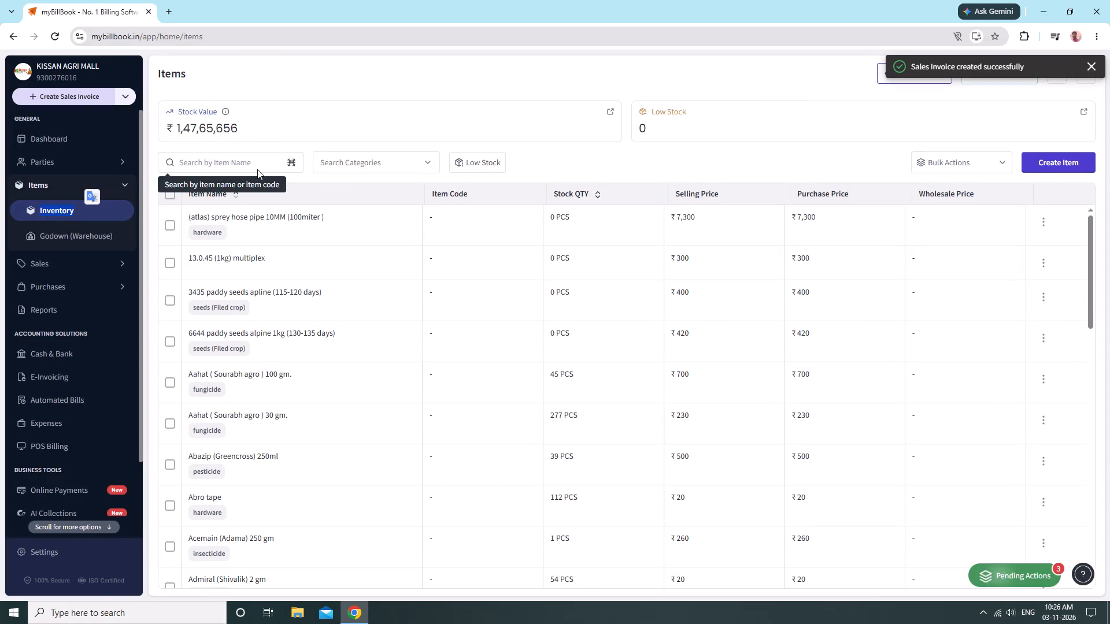
click(374, 109)
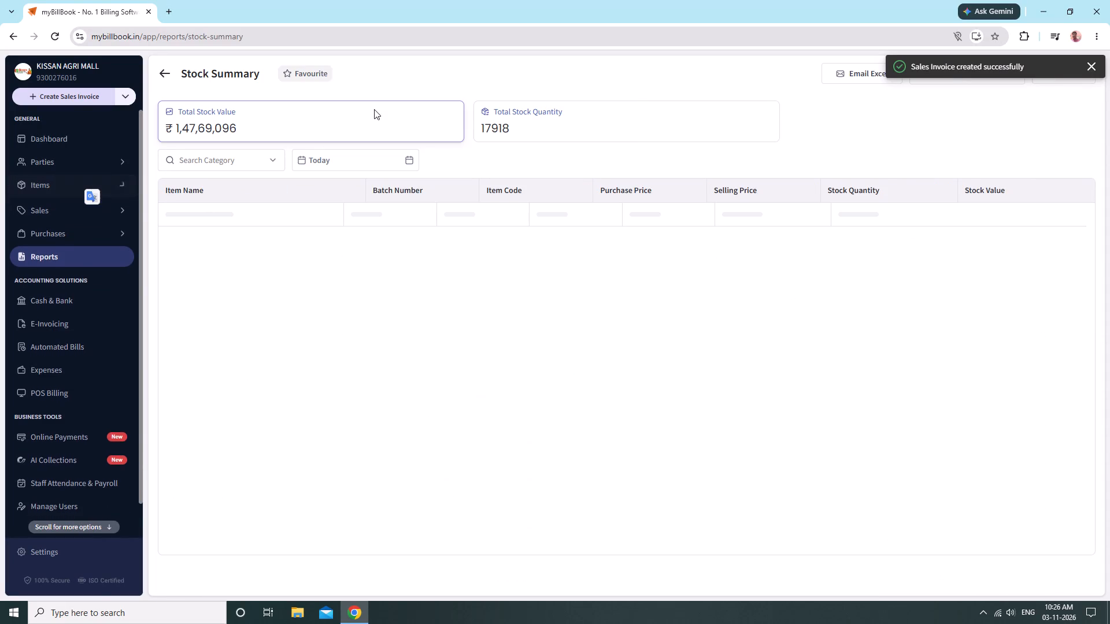
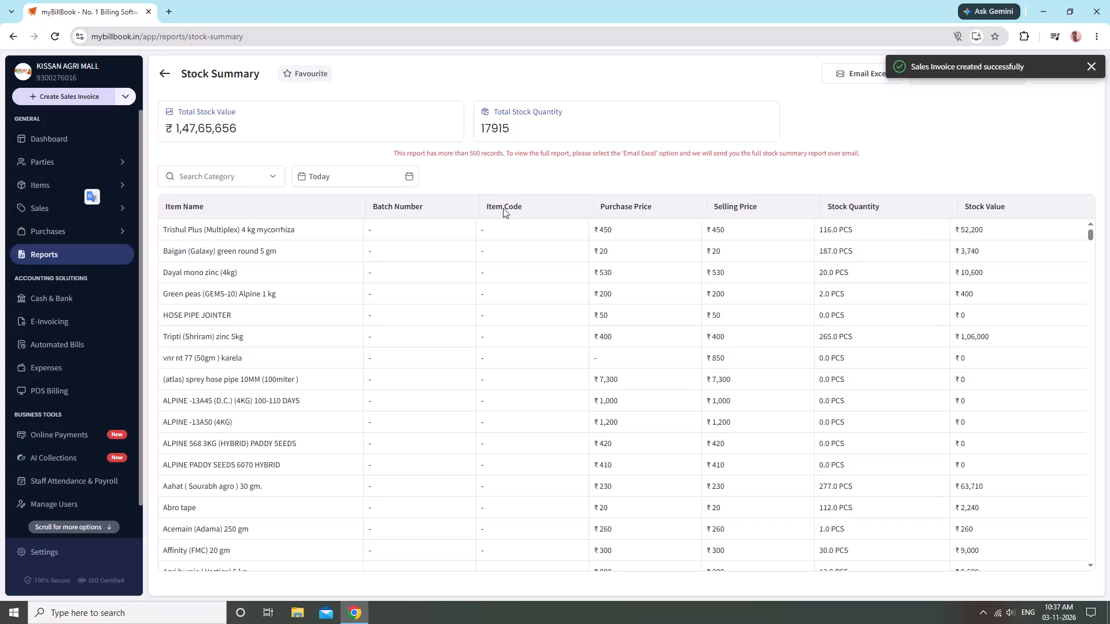
Look over the Stock Summary report and go back to the items inventory.
scroll(511, 200, down, 3)
scroll(541, 188, up, 3)
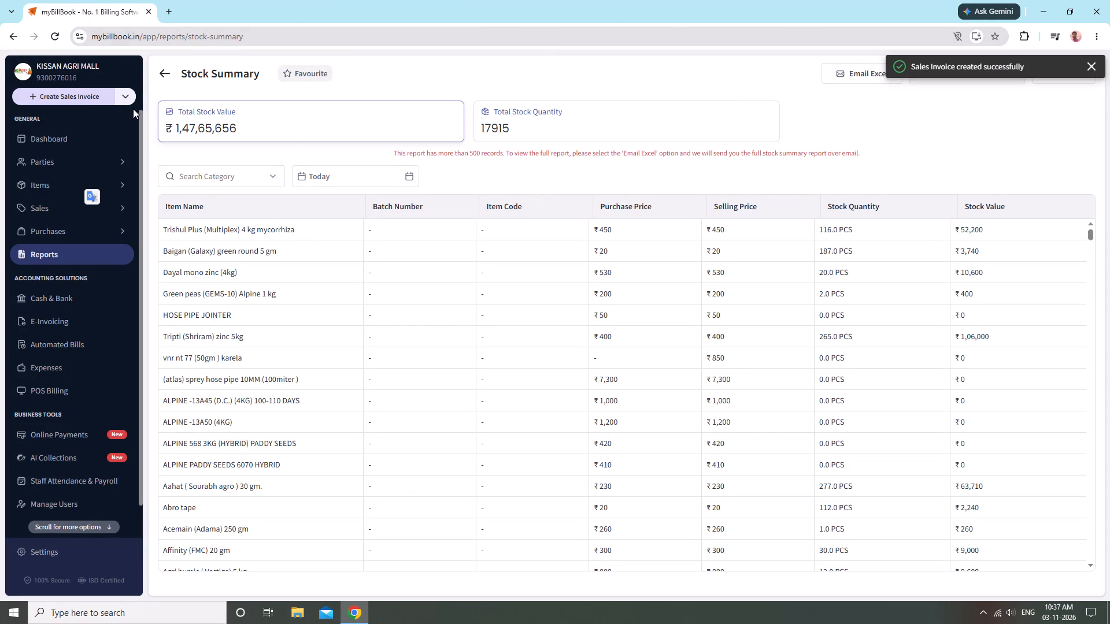
click(165, 73)
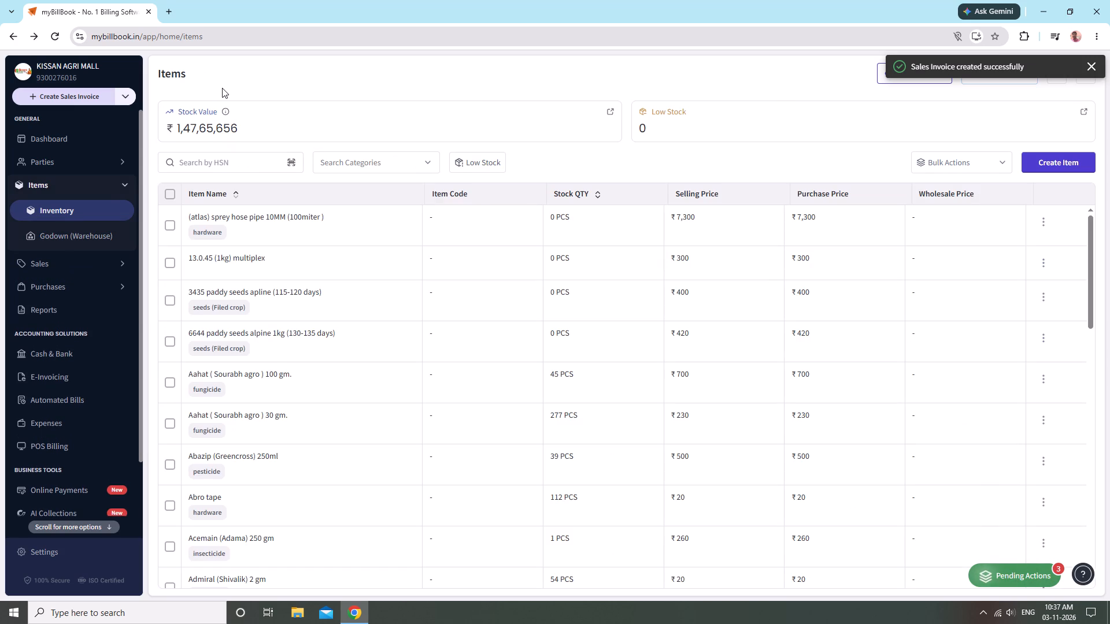
Open the sales invoices list and filter it to show only invoices dated Today.
click(86, 260)
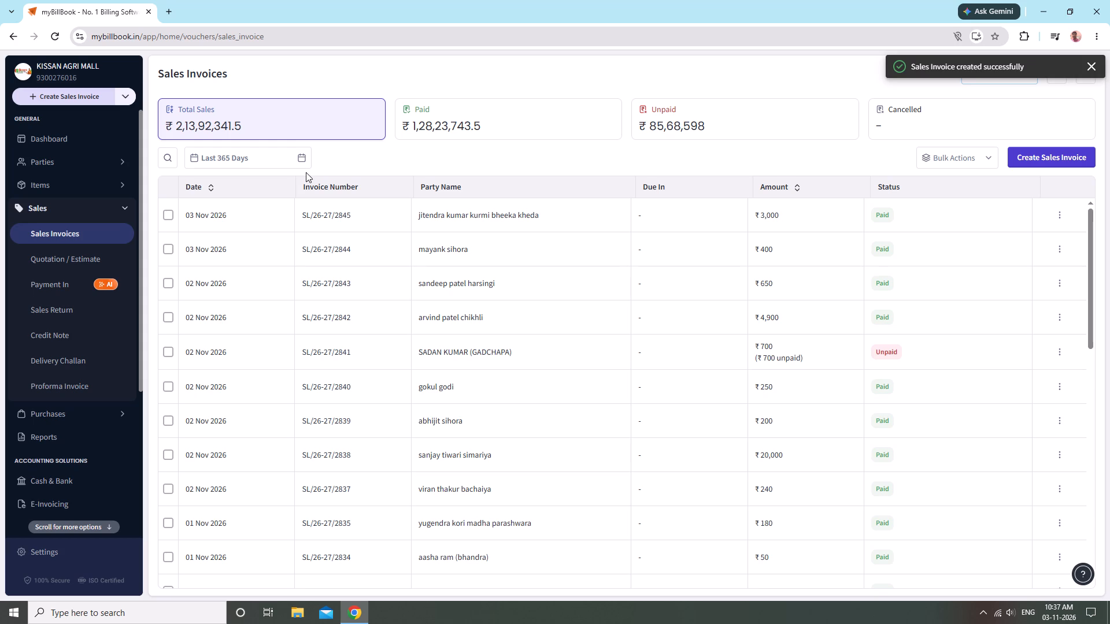
click(248, 156)
click(246, 179)
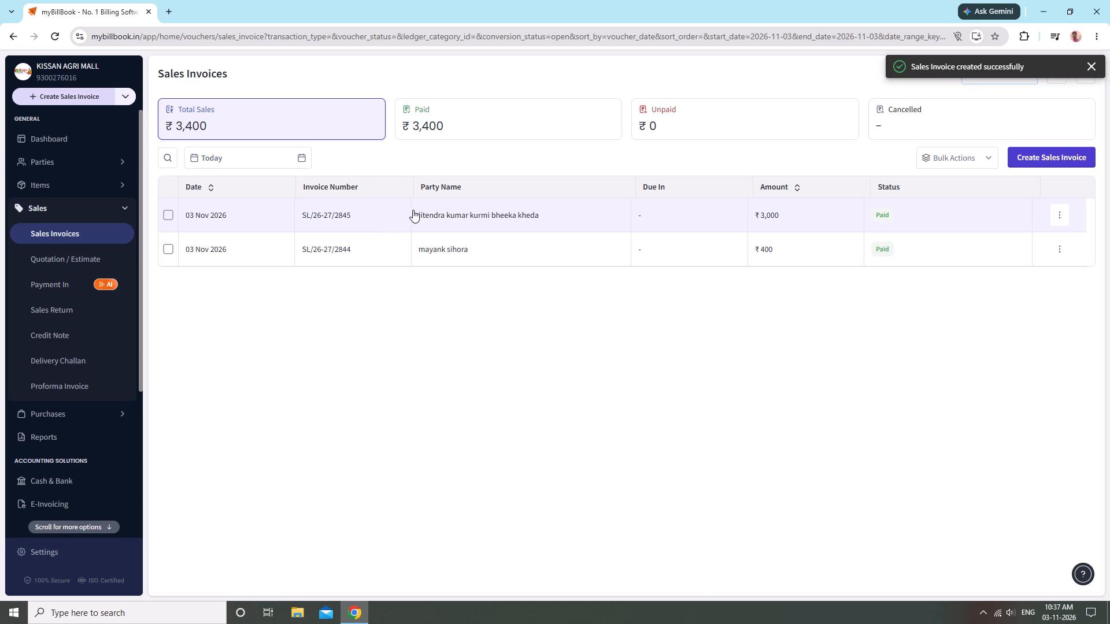
Open sales invoice SL/26-27/2845 from the filtered list to view it.
double_click(449, 221)
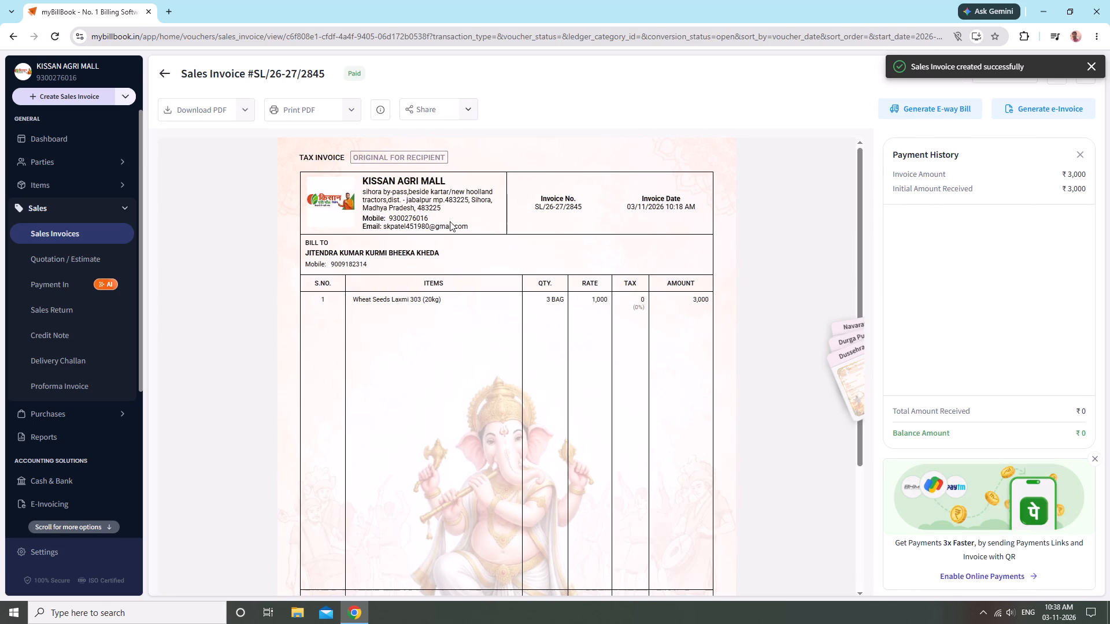
Open YouTube in a new browser tab, dismiss the continue-watching video and play the "Tere Sang Gujar Jaye" slowed and reverb mix.
click(171, 12)
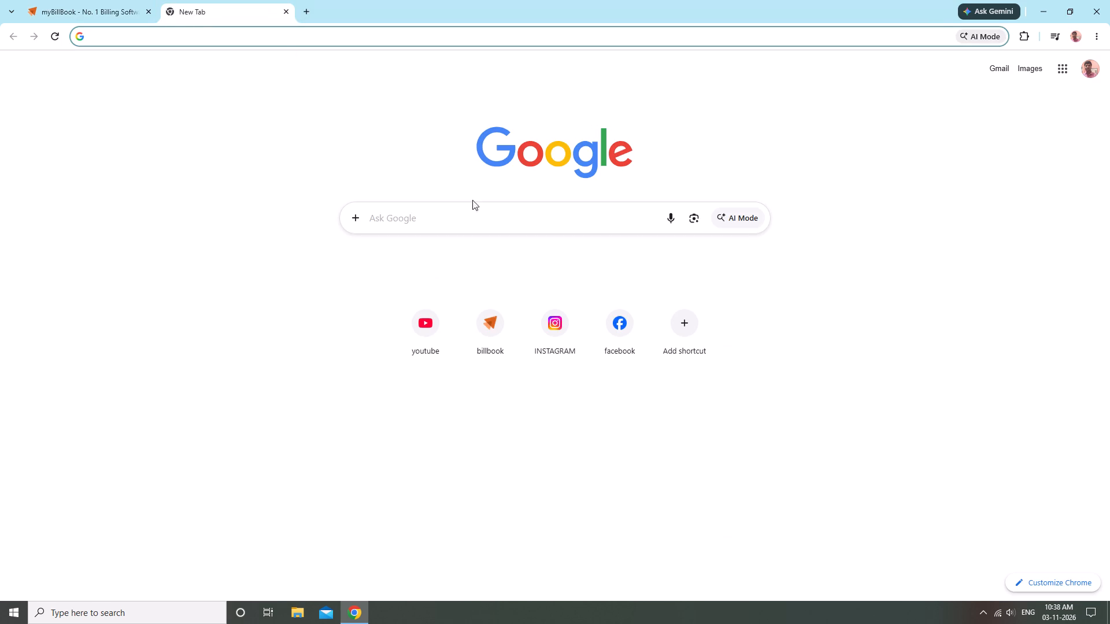
click(417, 344)
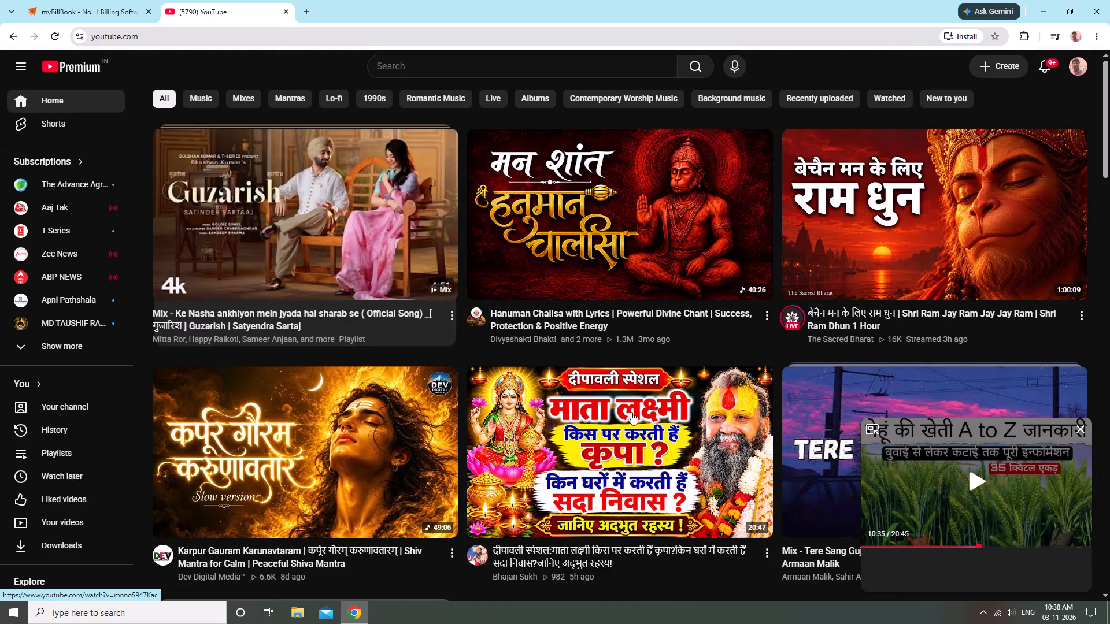
scroll(686, 431, down, 2)
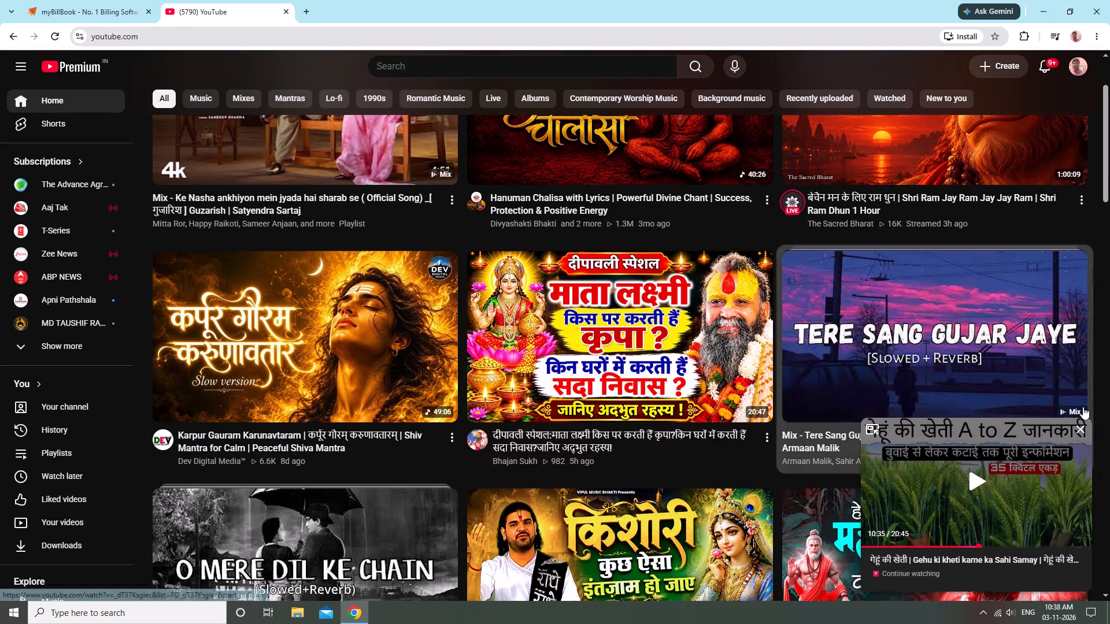
click(1080, 430)
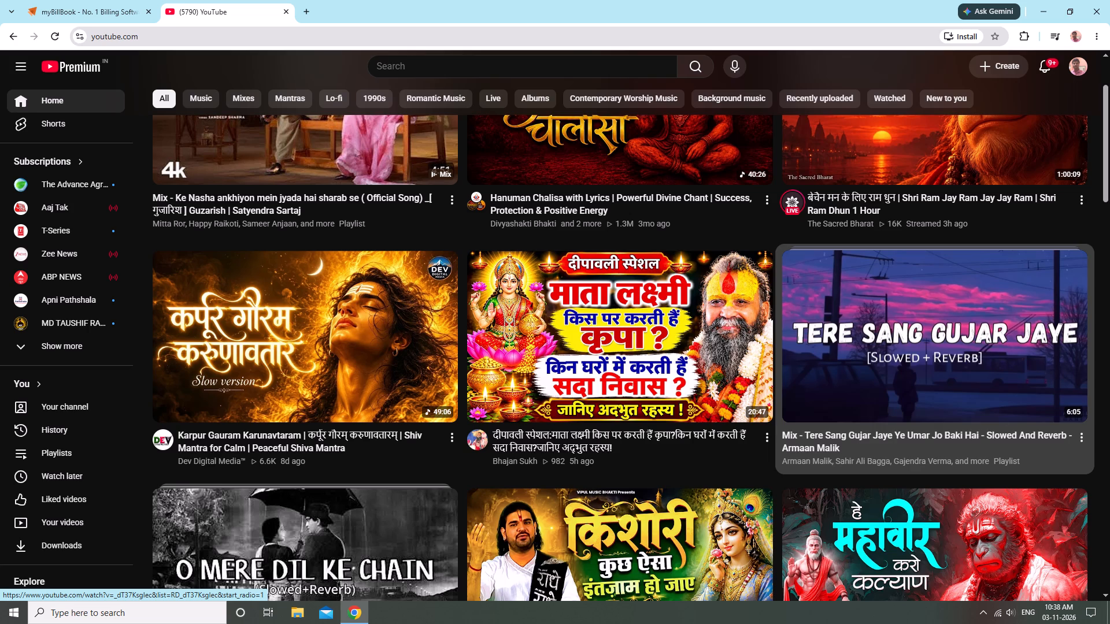
click(900, 380)
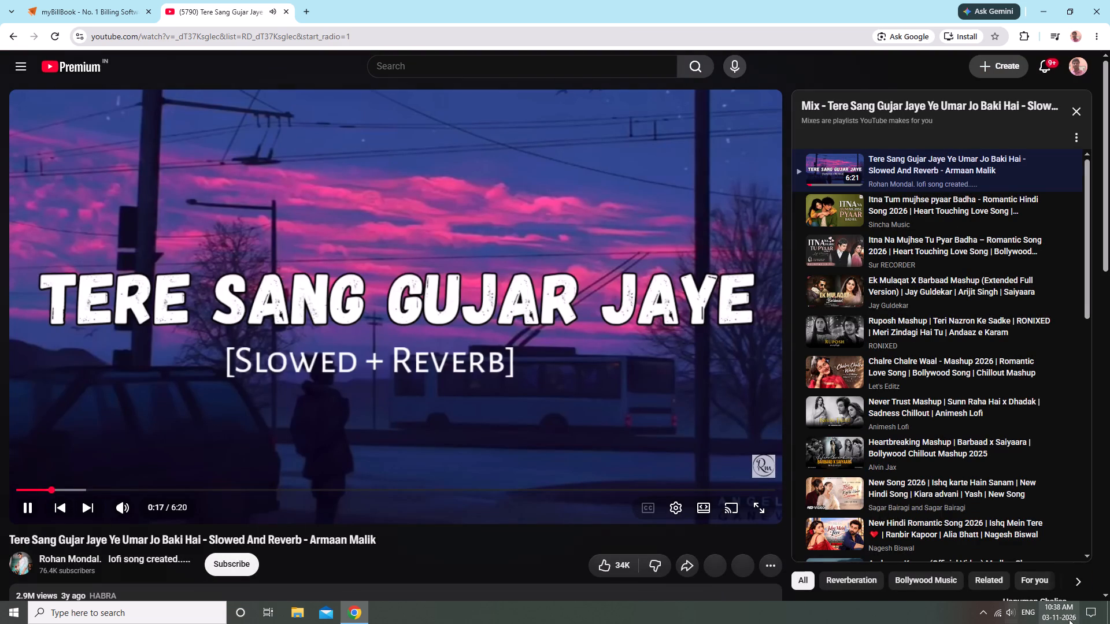
Adjust the system volume of the headphones to 30 and return to the video page.
click(1009, 610)
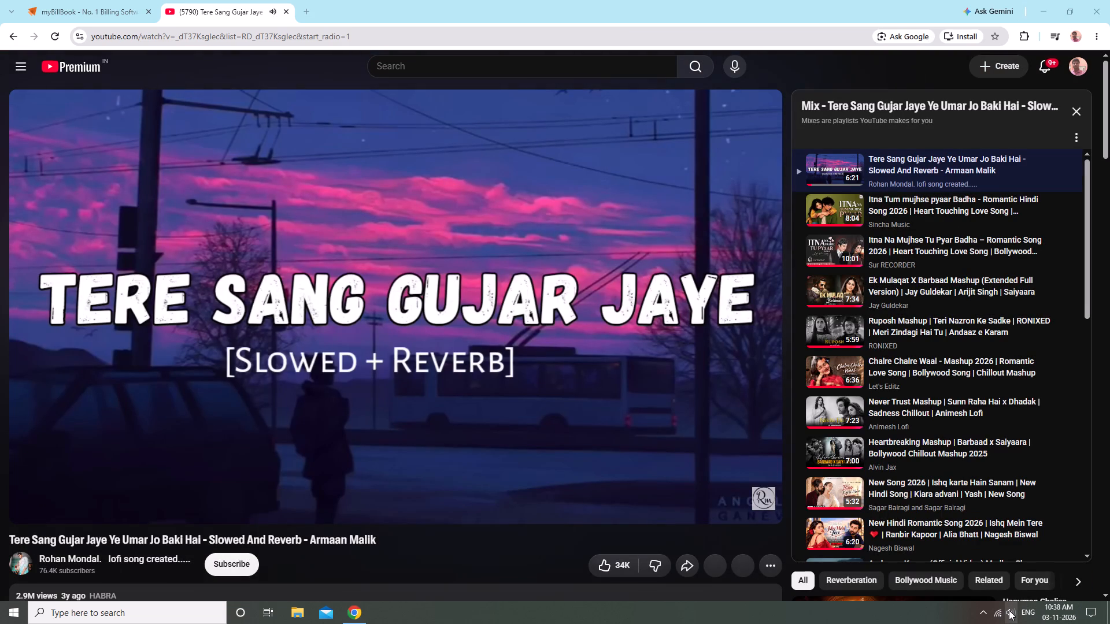
scroll(1009, 610, down, 1)
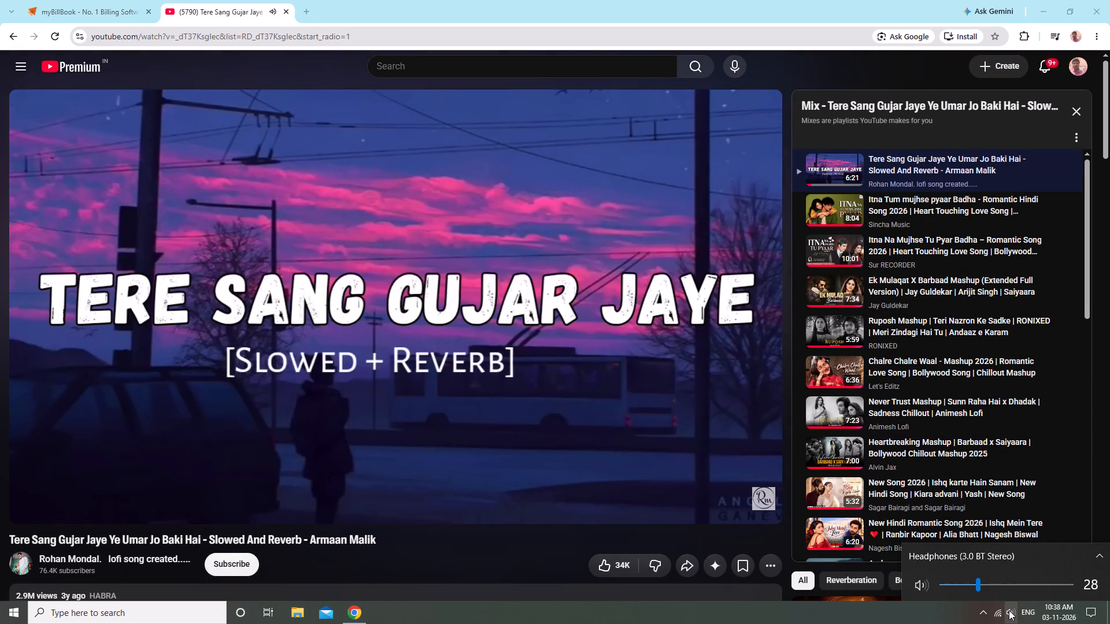
scroll(1009, 610, up, 1)
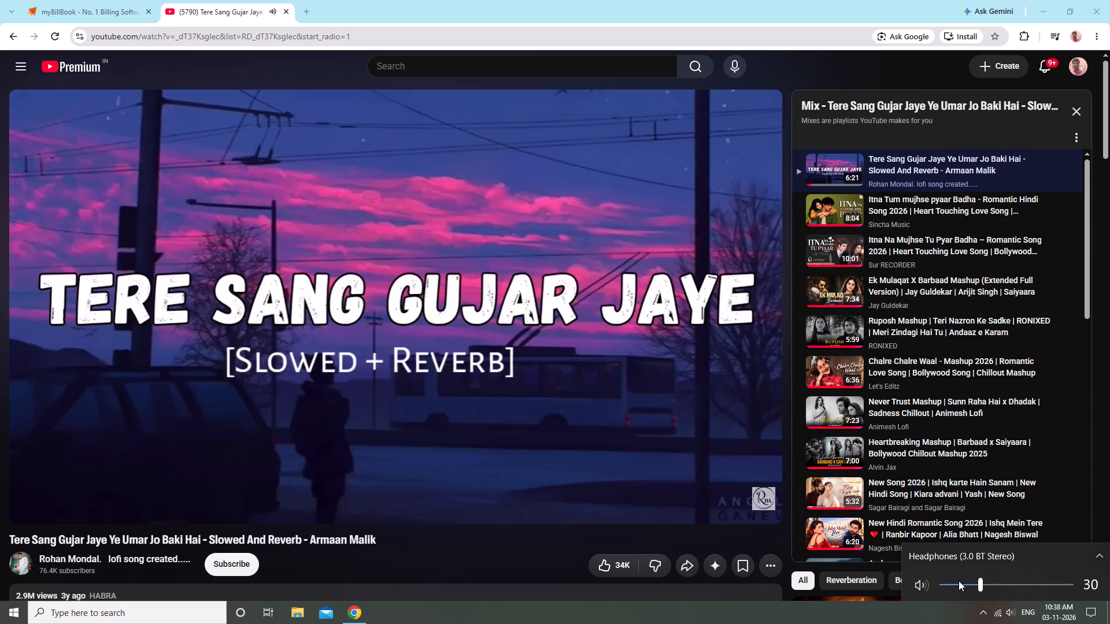
click(809, 68)
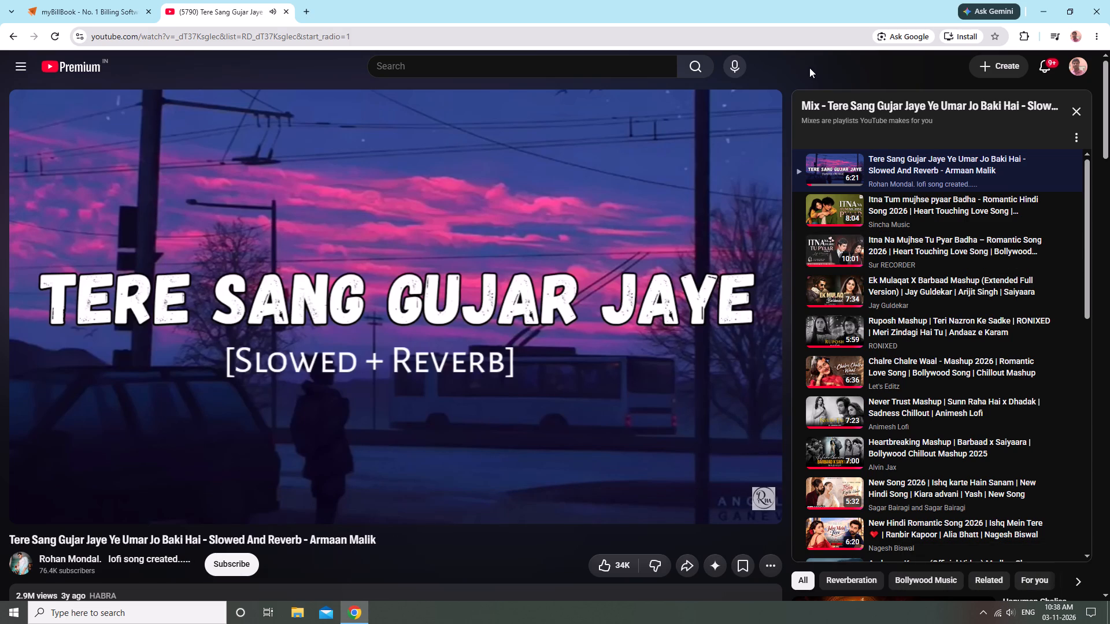
click(175, 60)
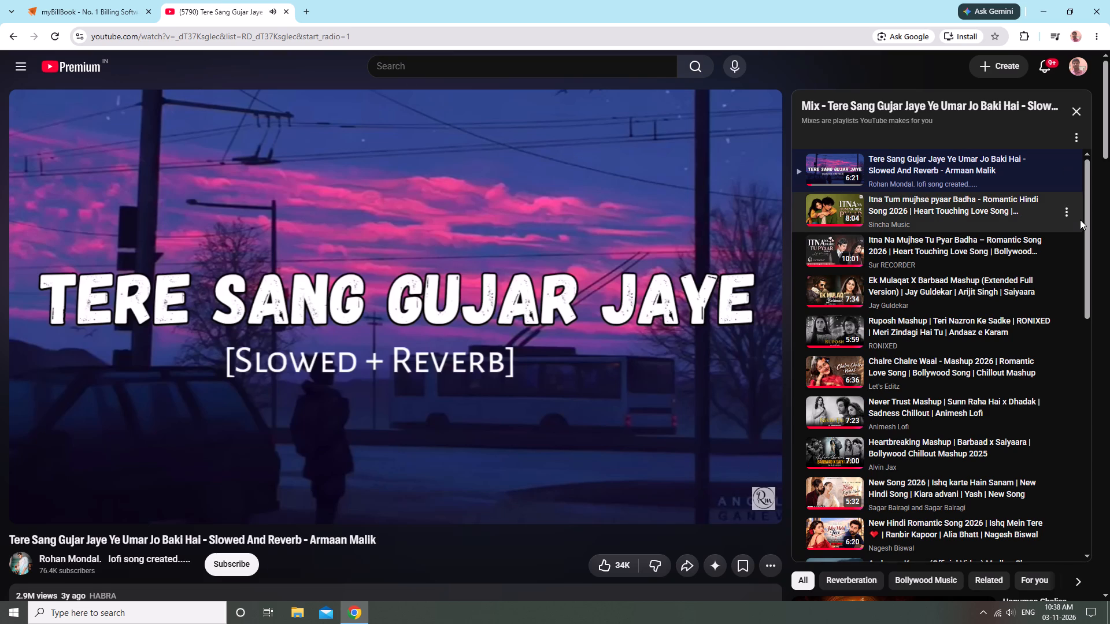
Switch back to the myBillBook invoice page and dismiss the sales invoice notification.
click(109, 14)
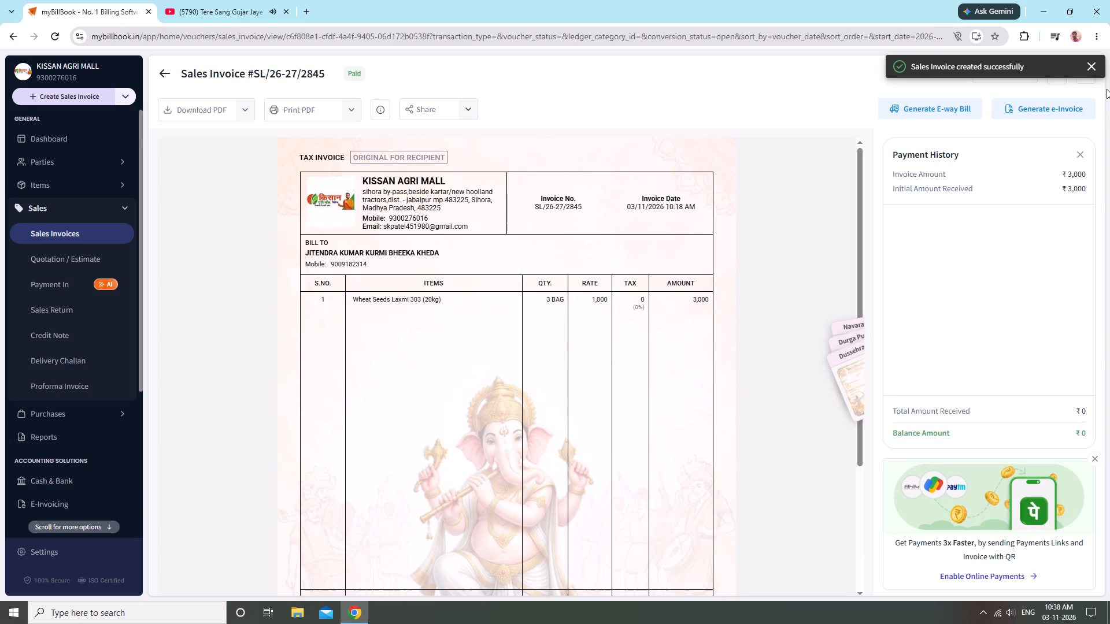
click(1090, 60)
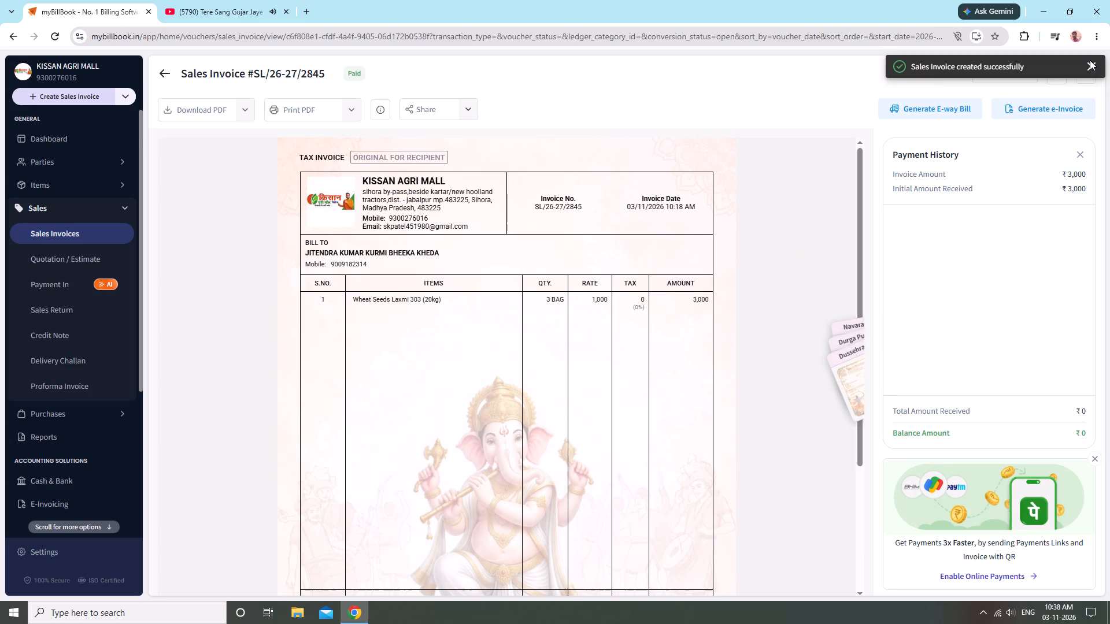
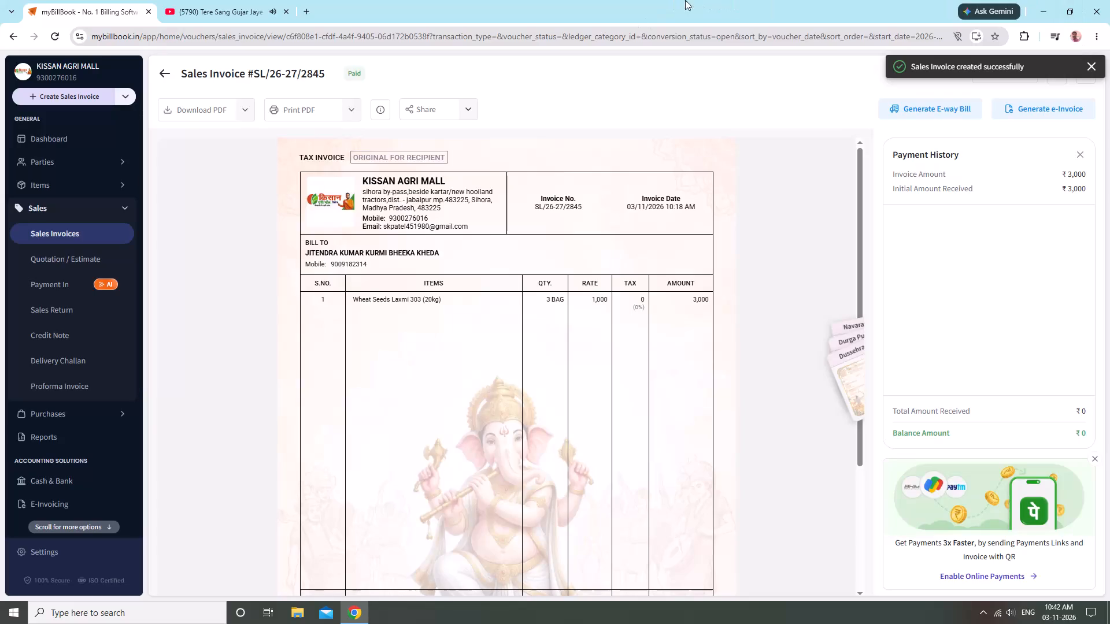
Search Google for "mp gk" in a new browser tab and open the mpgk.org website from the results.
click(305, 16)
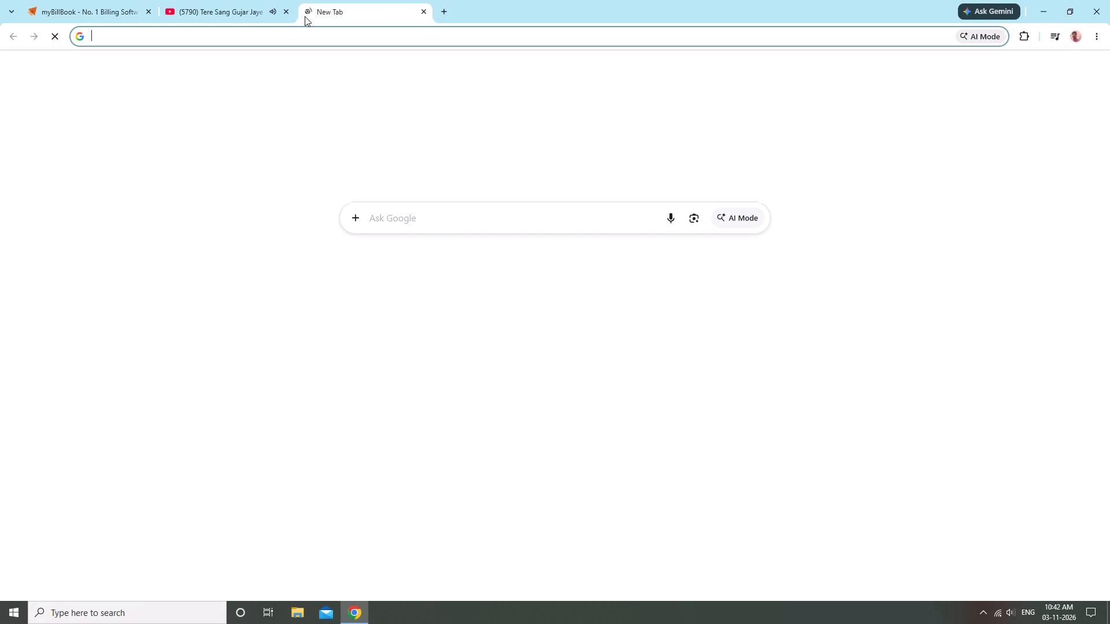
click(434, 211)
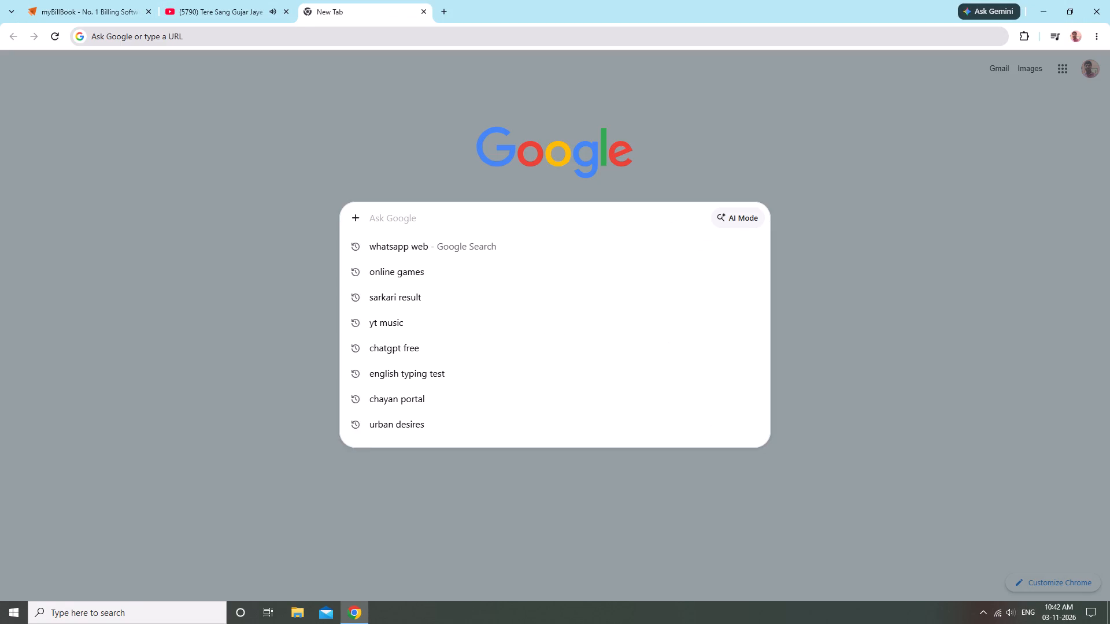
text(mp)
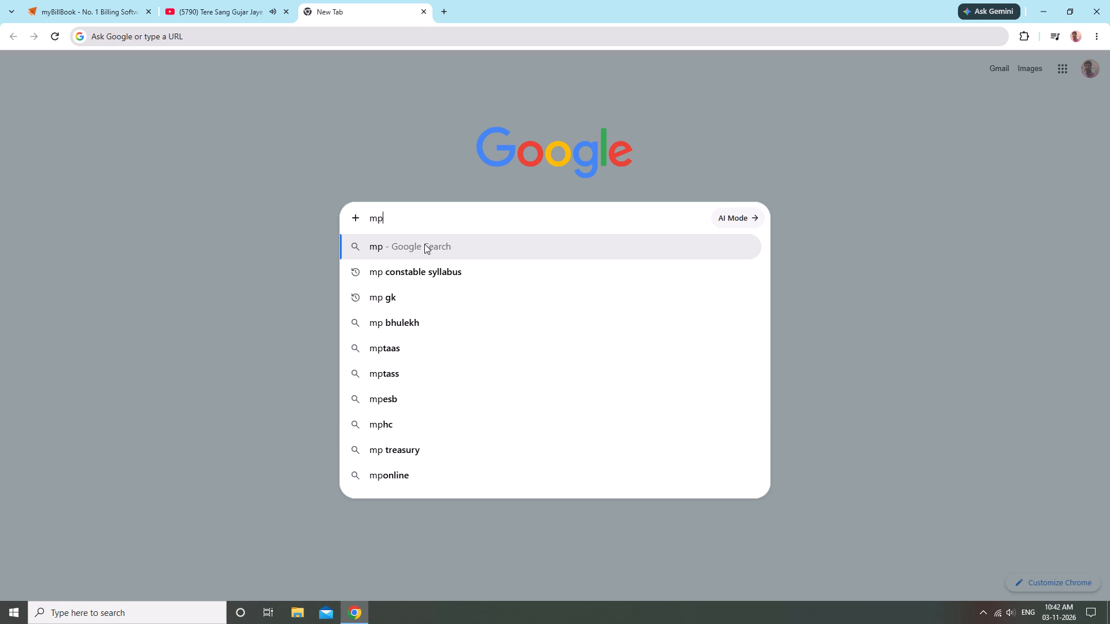
click(432, 301)
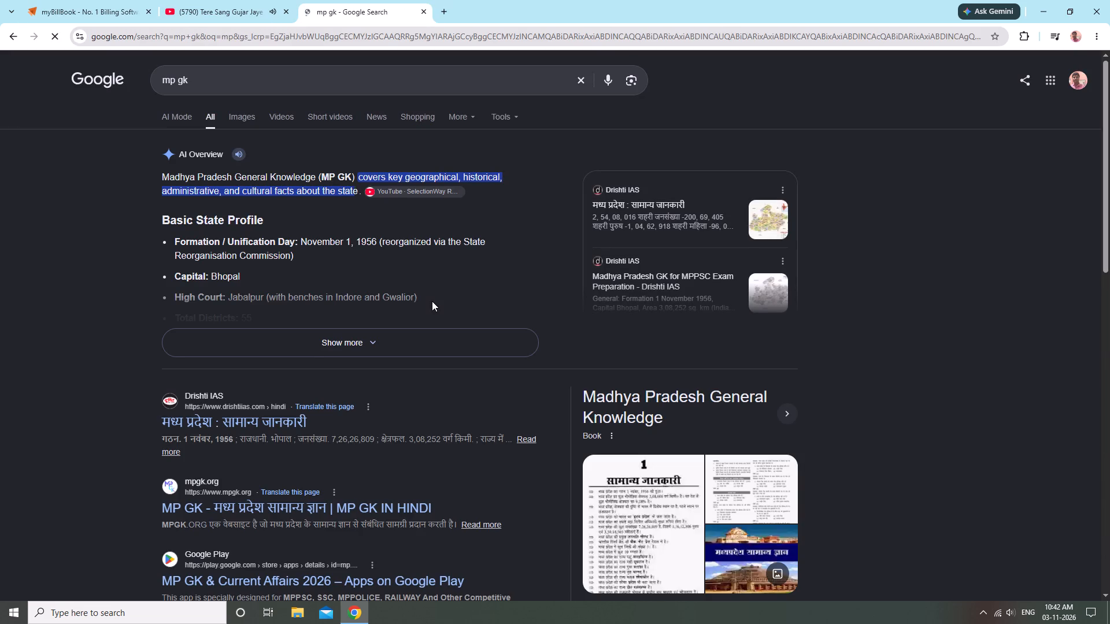
scroll(271, 437, down, 3)
double_click(361, 330)
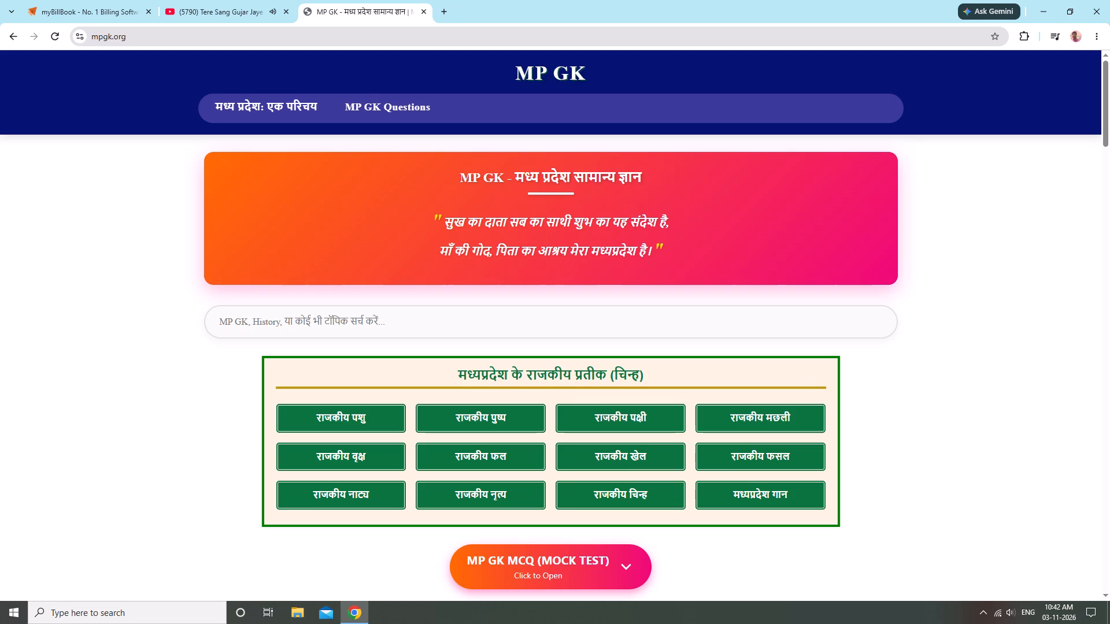
Look through the Madhya Pradesh general knowledge topic lists on the mpgk.org home page, and close its tab when done.
scroll(371, 356, down, 4)
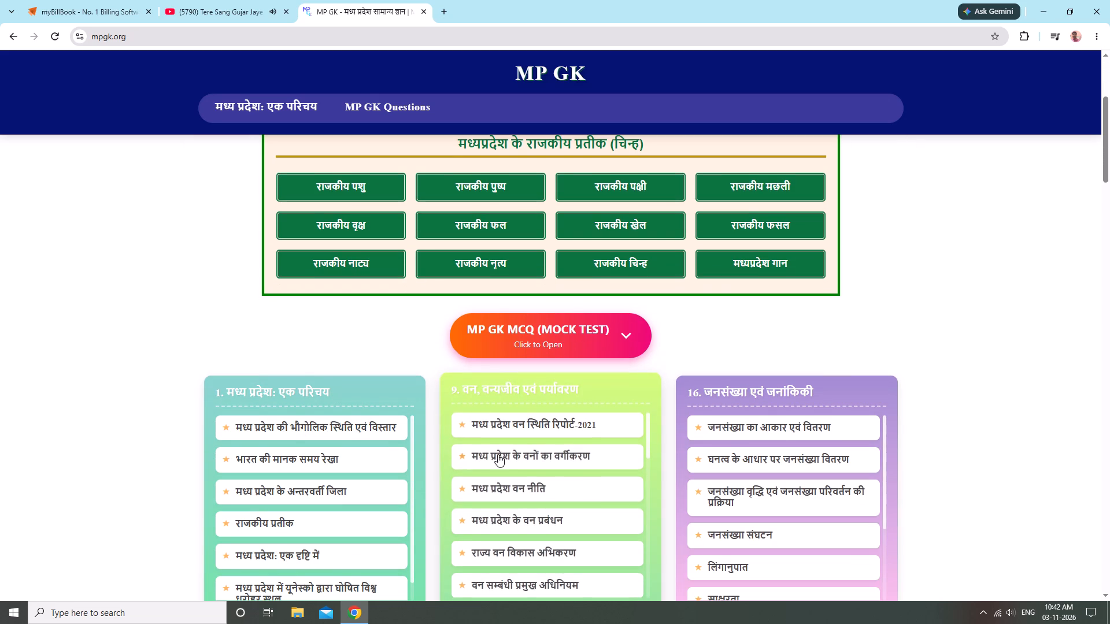
scroll(586, 468, down, 3)
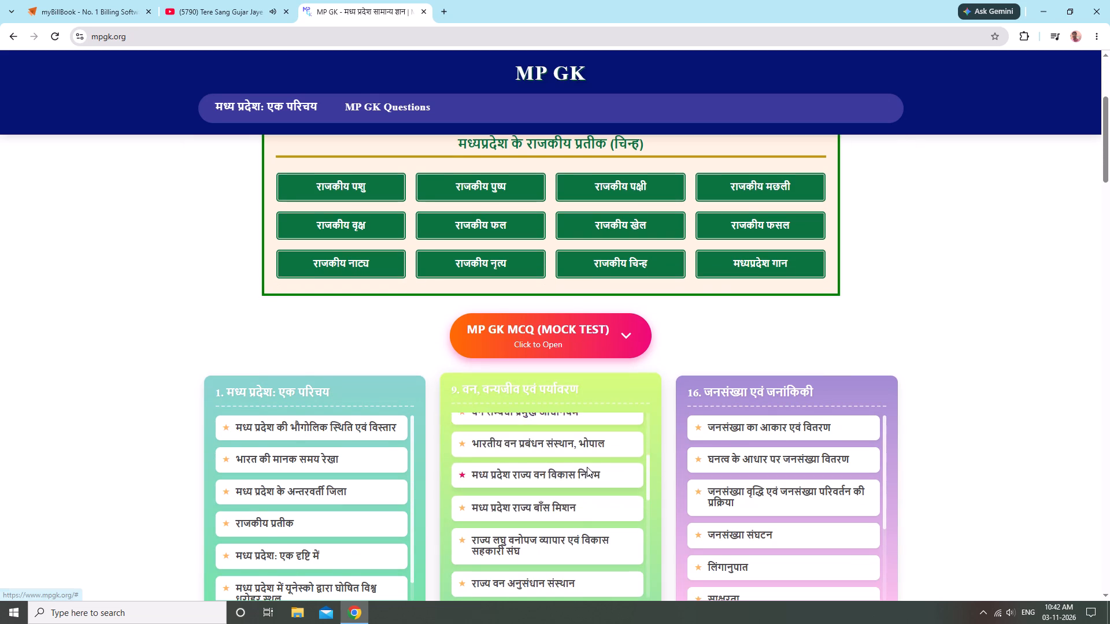
scroll(587, 467, down, 5)
scroll(203, 320, down, 5)
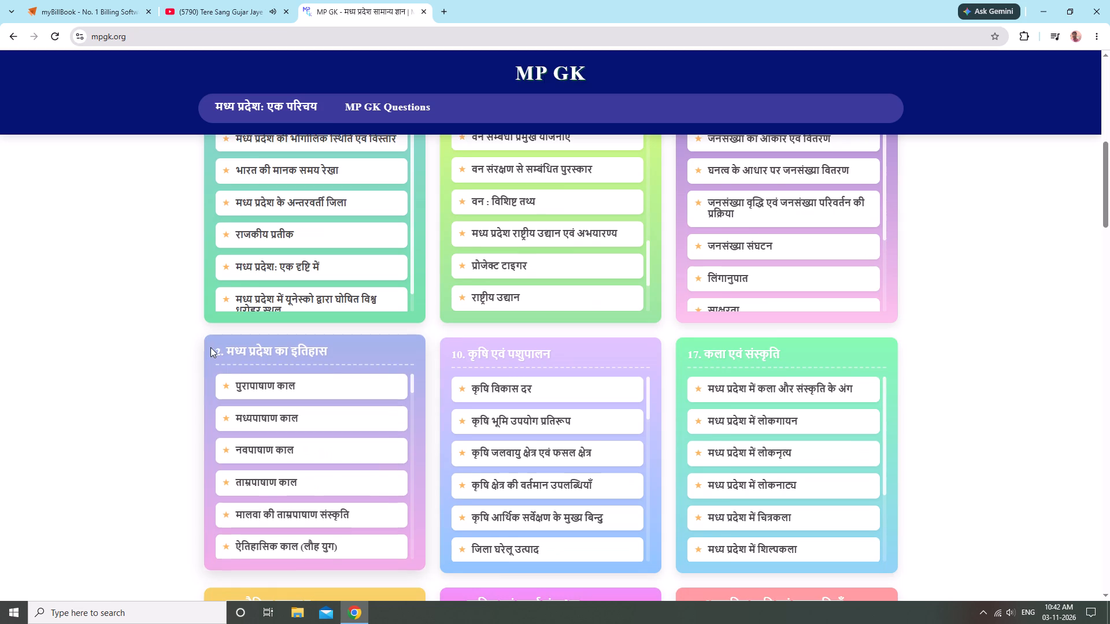
scroll(215, 345, down, 9)
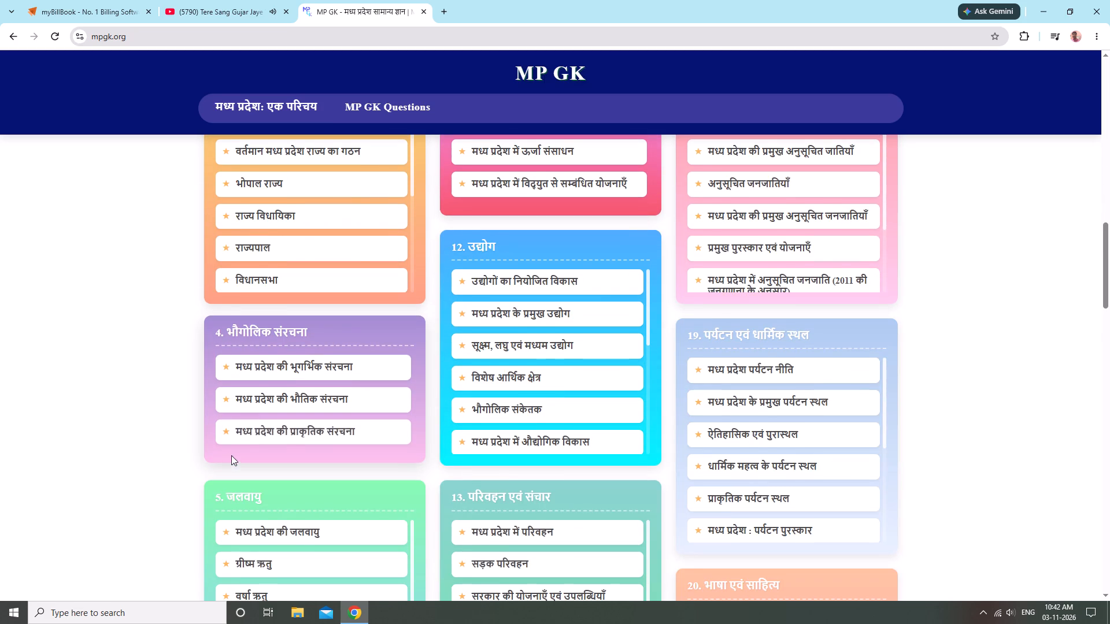
scroll(236, 452, down, 7)
scroll(222, 433, up, 4)
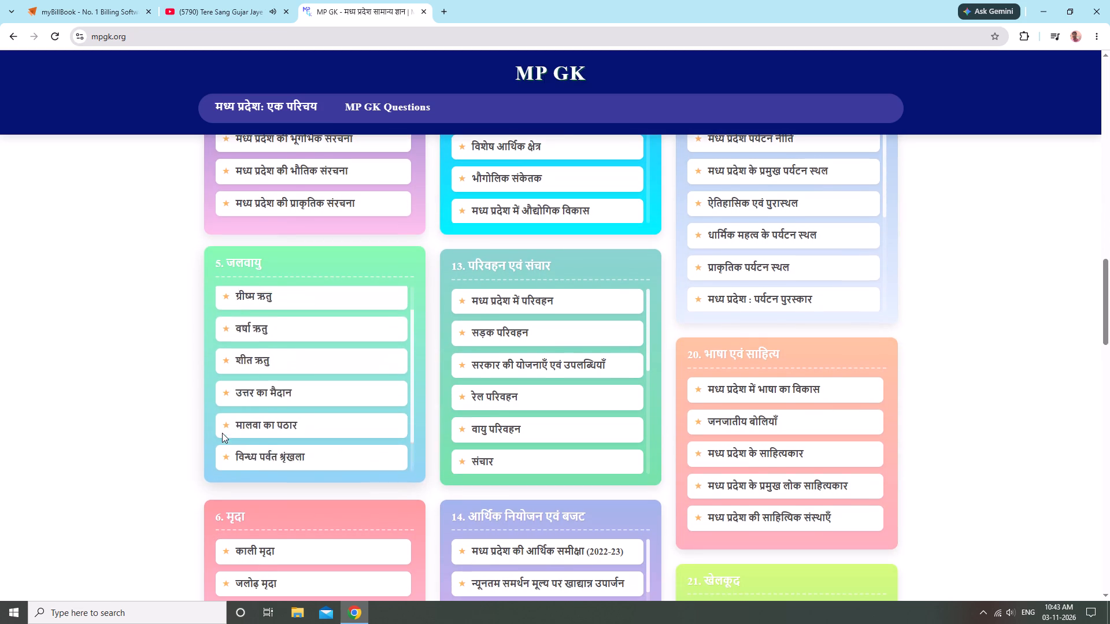
scroll(222, 433, up, 4)
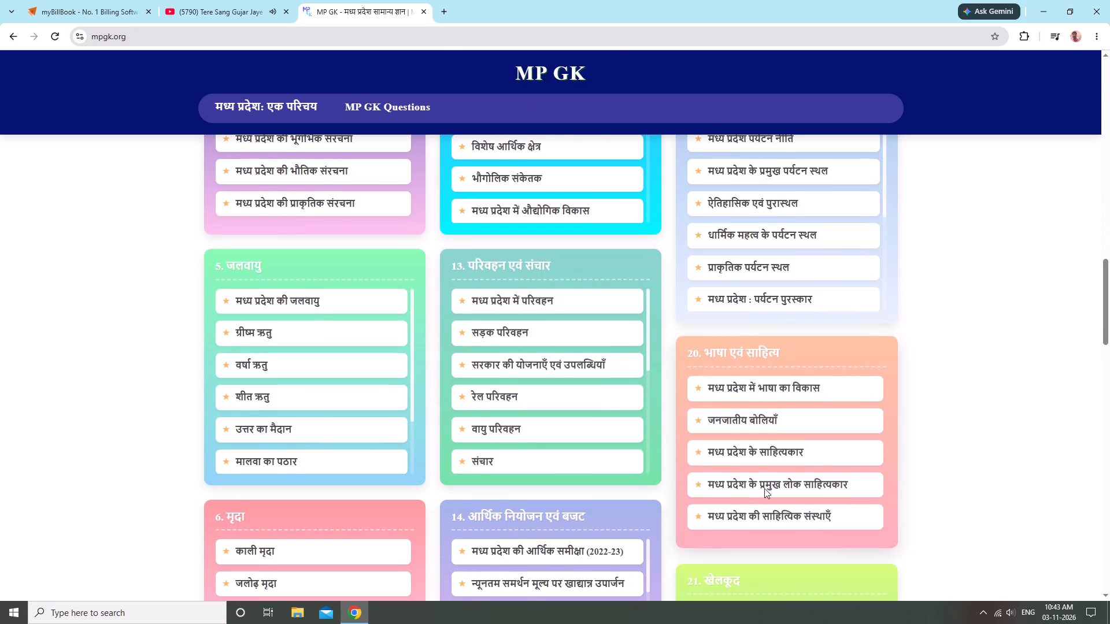
scroll(757, 490, up, 4)
scroll(927, 436, up, 14)
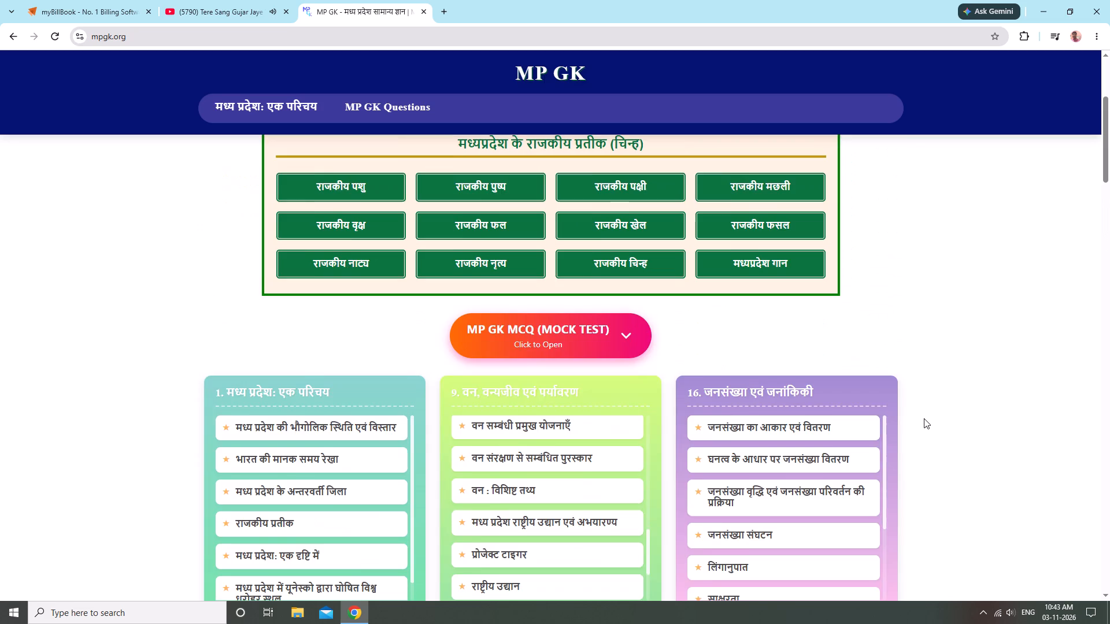
scroll(924, 418, up, 4)
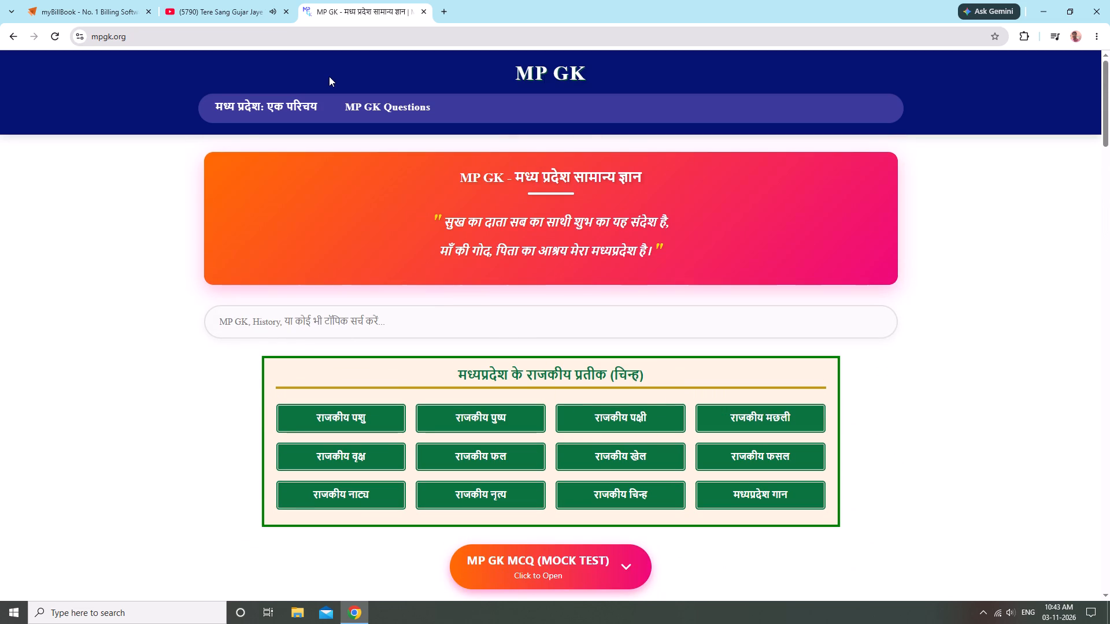
click(427, 11)
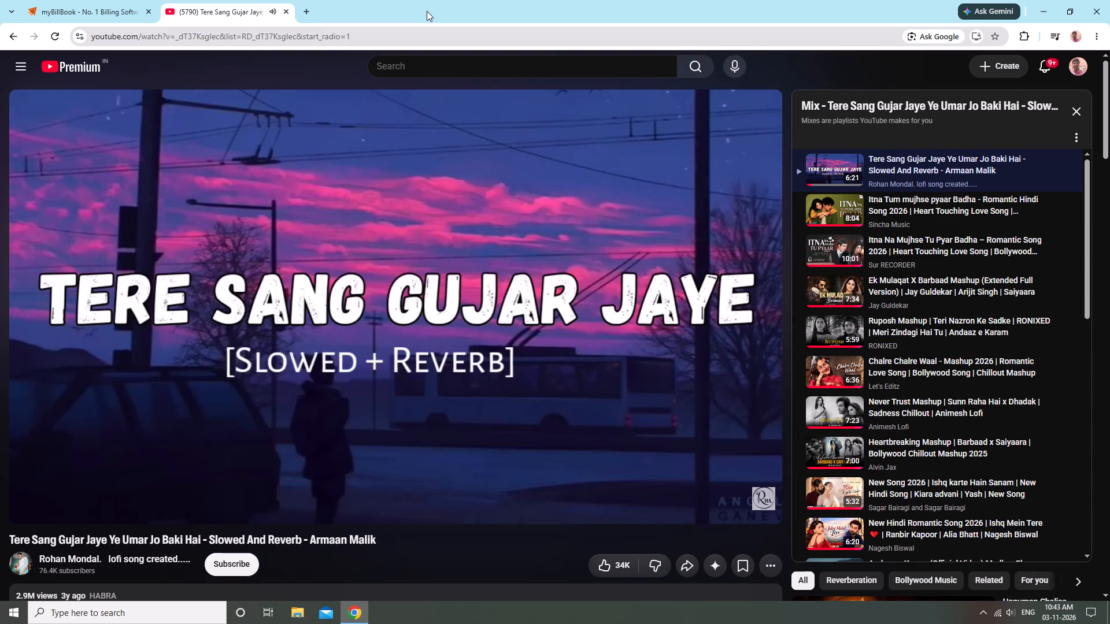
Switch back to myBillBook and start a new sales invoice.
click(58, 14)
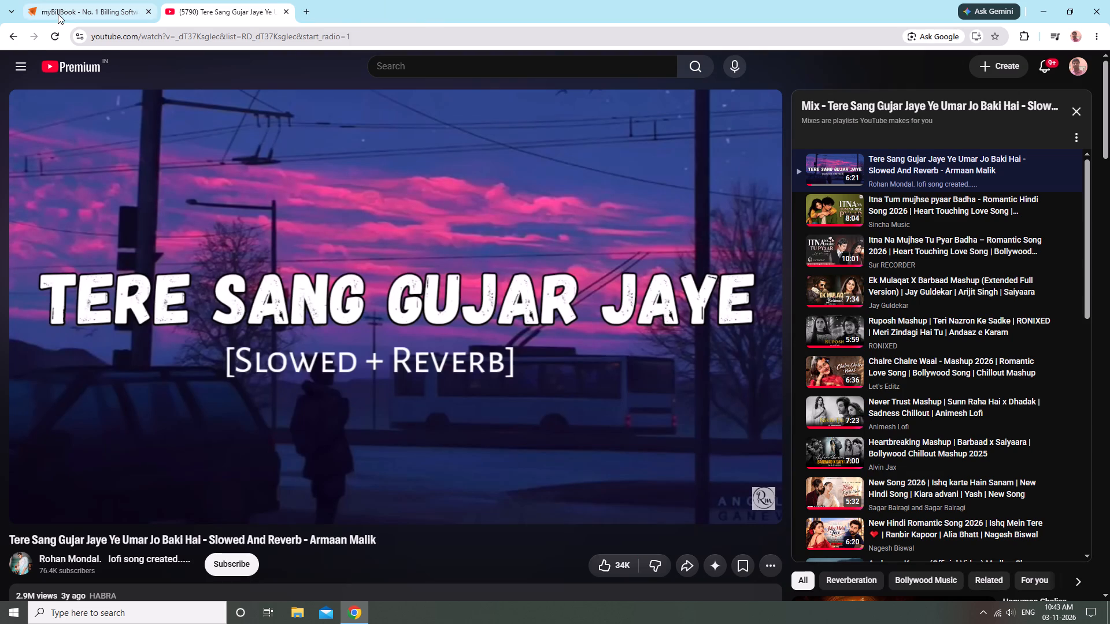
click(66, 92)
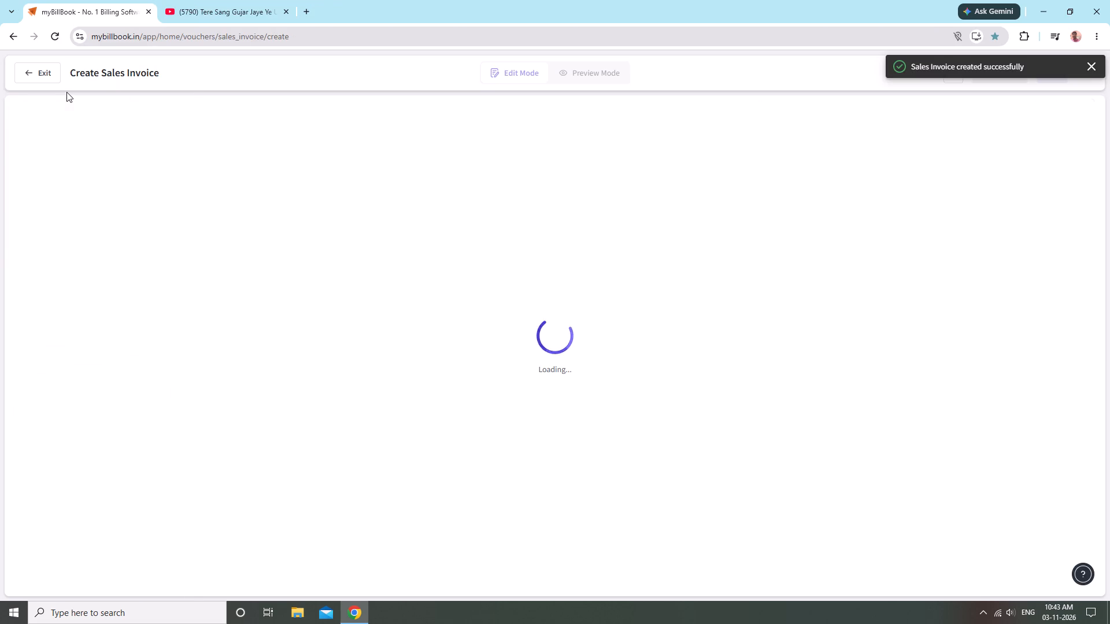
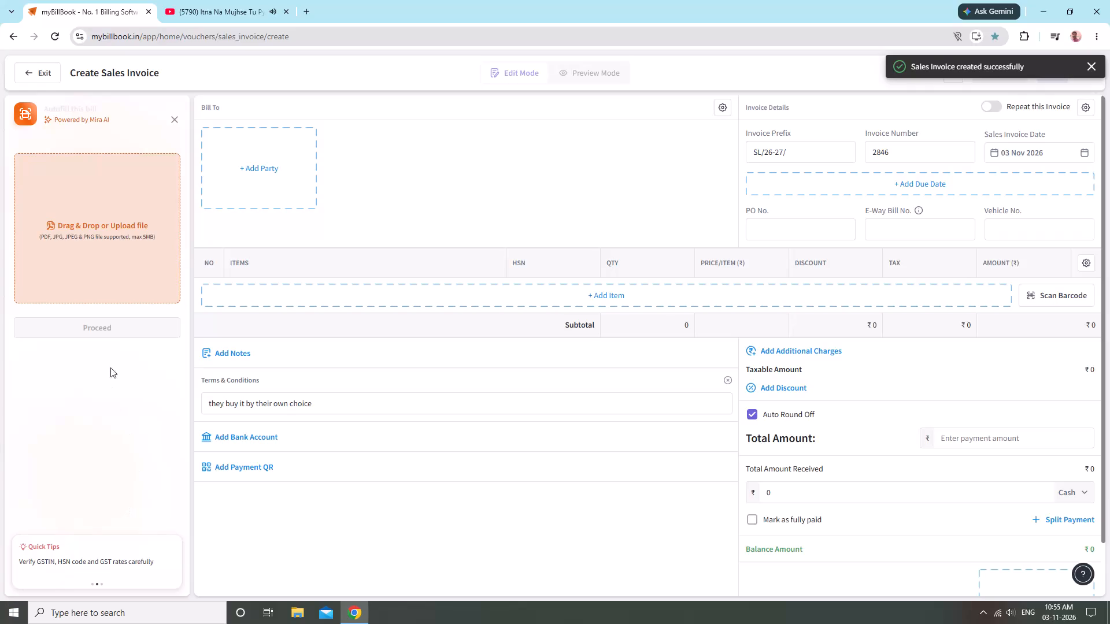
Leave the blank invoice and filter the sales invoices list to Previous Month.
click(14, 43)
click(69, 210)
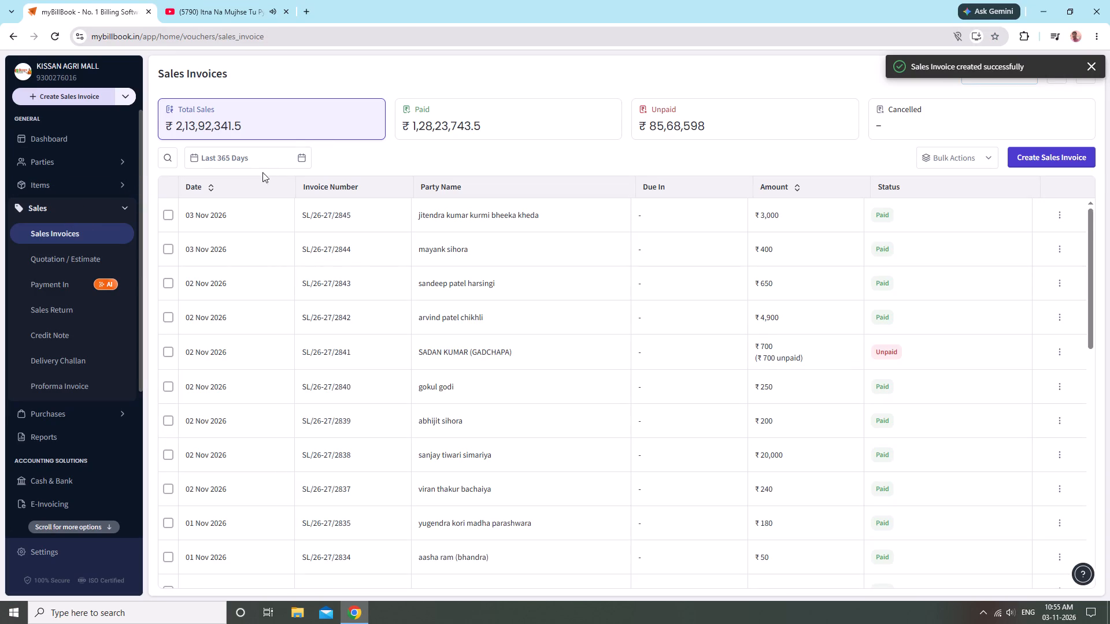
click(282, 165)
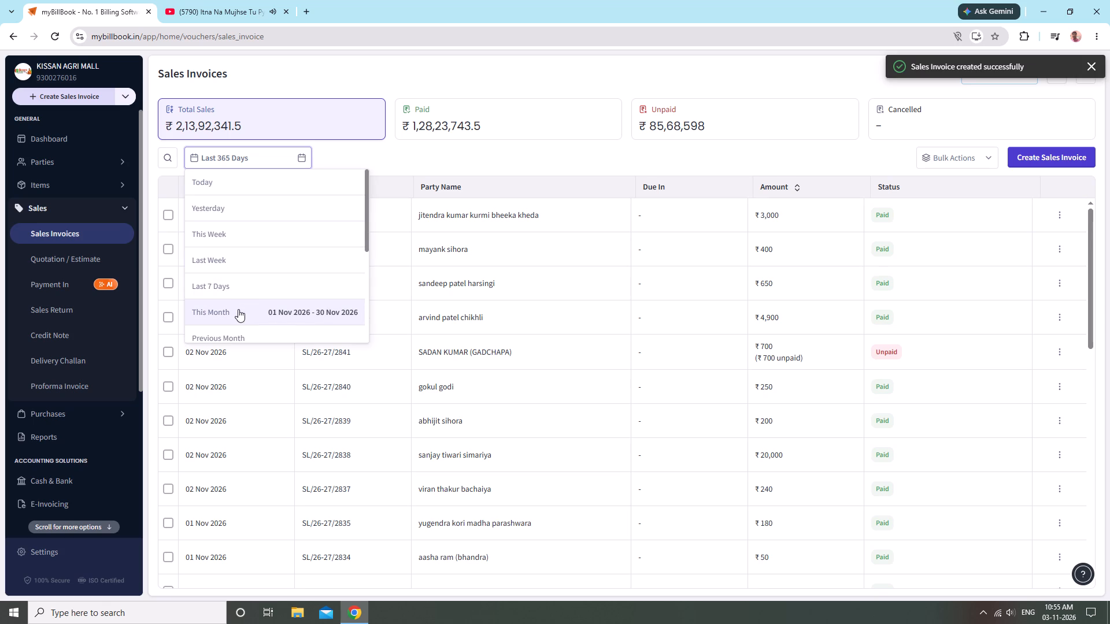
click(238, 331)
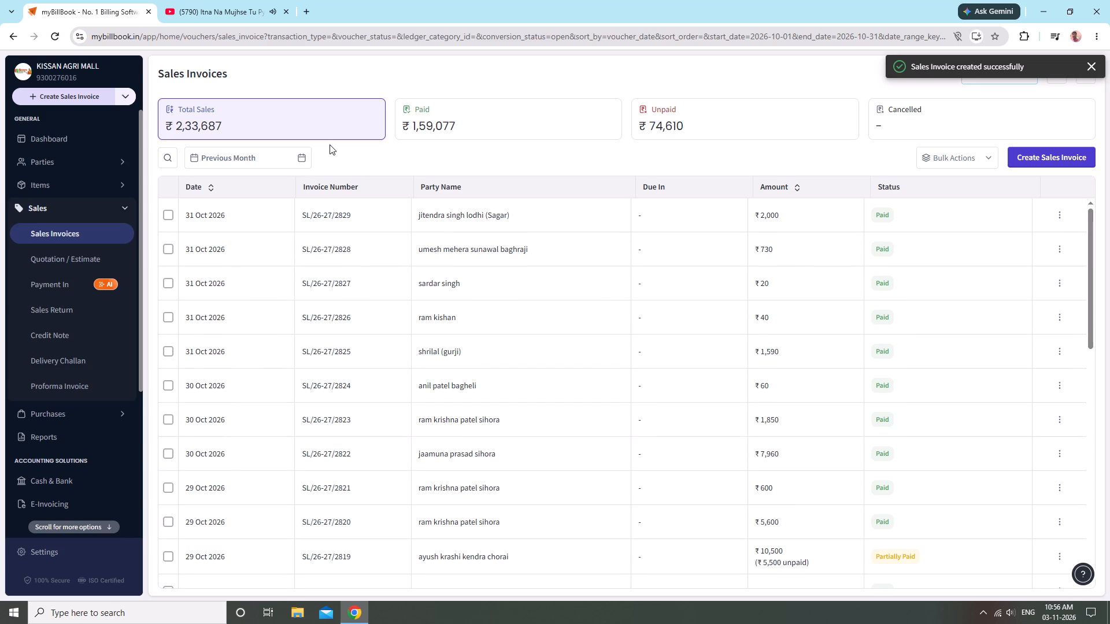
Filter the sales invoices list to a custom date range of 01 Sep 2026 to 30 Sep 2026.
click(282, 157)
scroll(250, 266, down, 1)
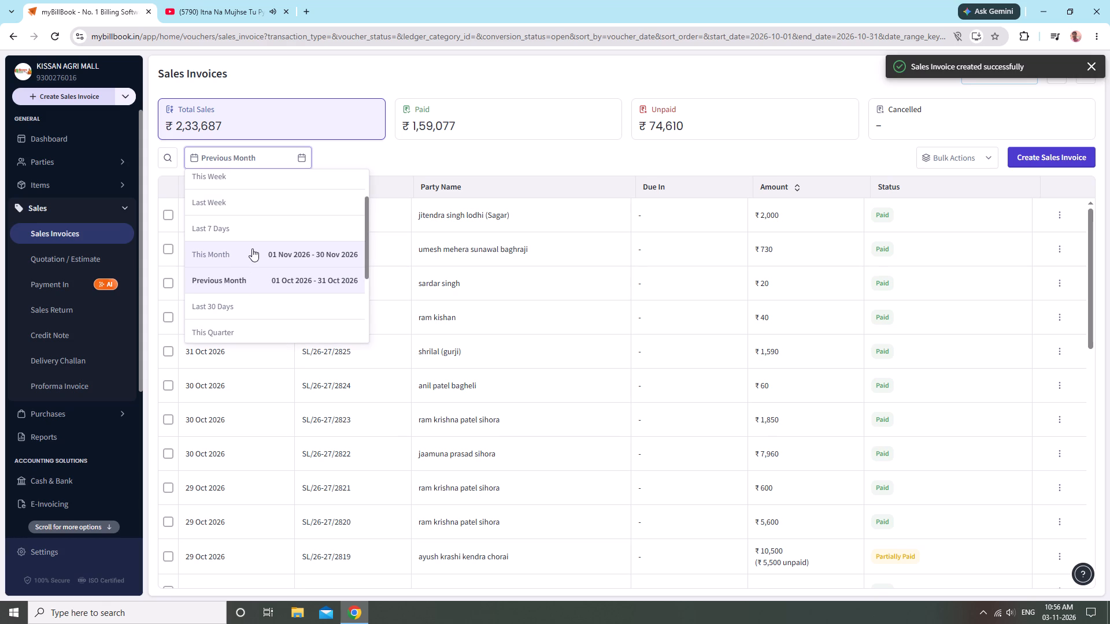
scroll(252, 226, up, 3)
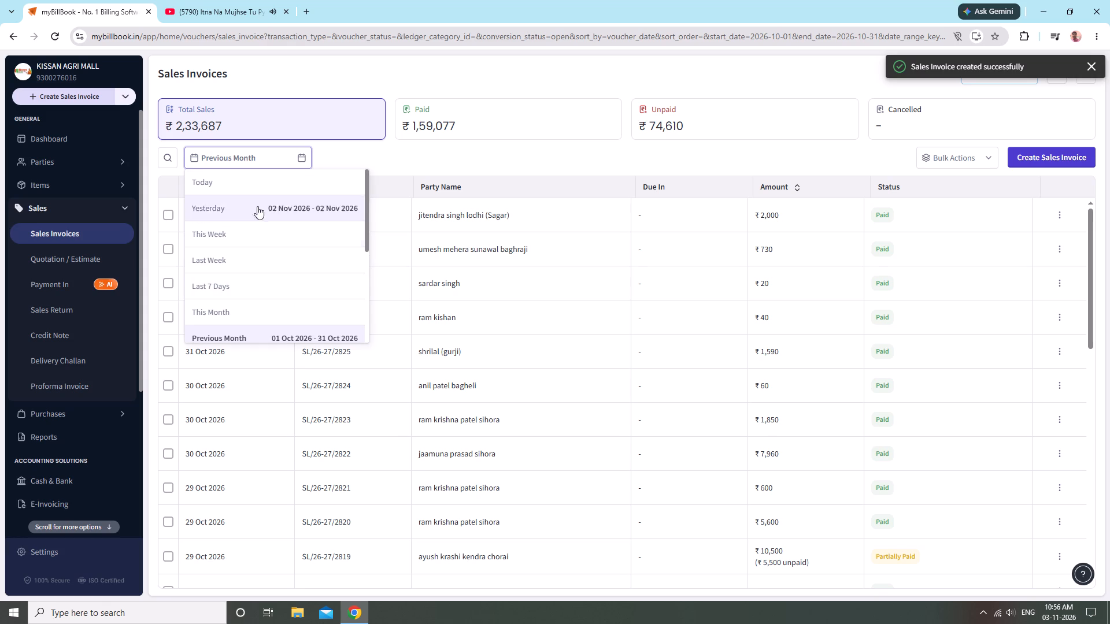
scroll(265, 191, down, 4)
scroll(250, 247, down, 5)
click(239, 331)
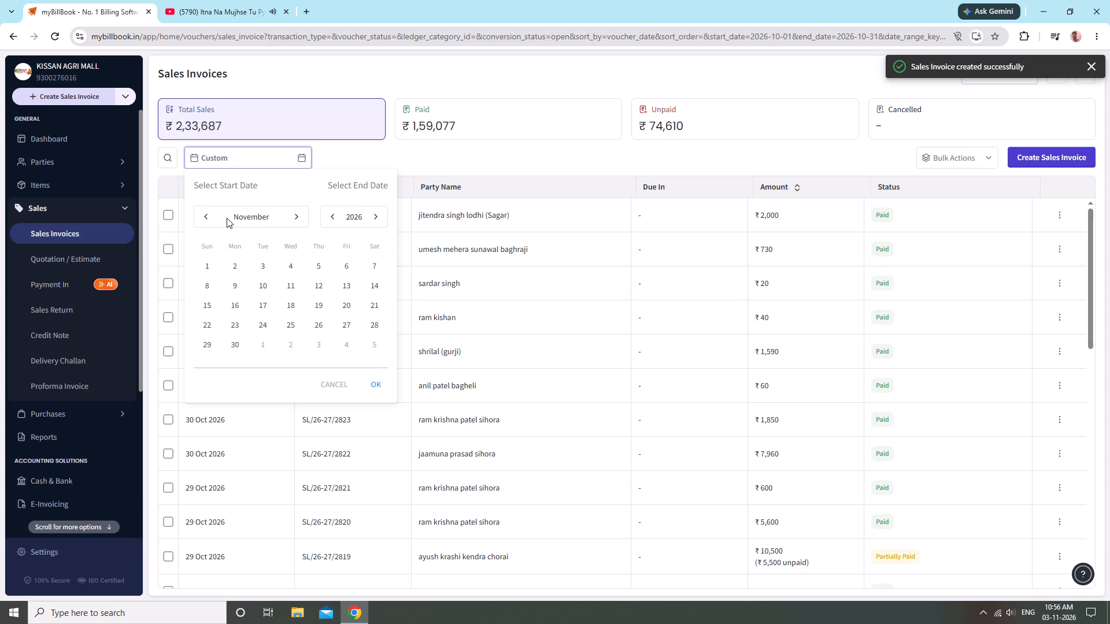
click(209, 213)
click(209, 213)
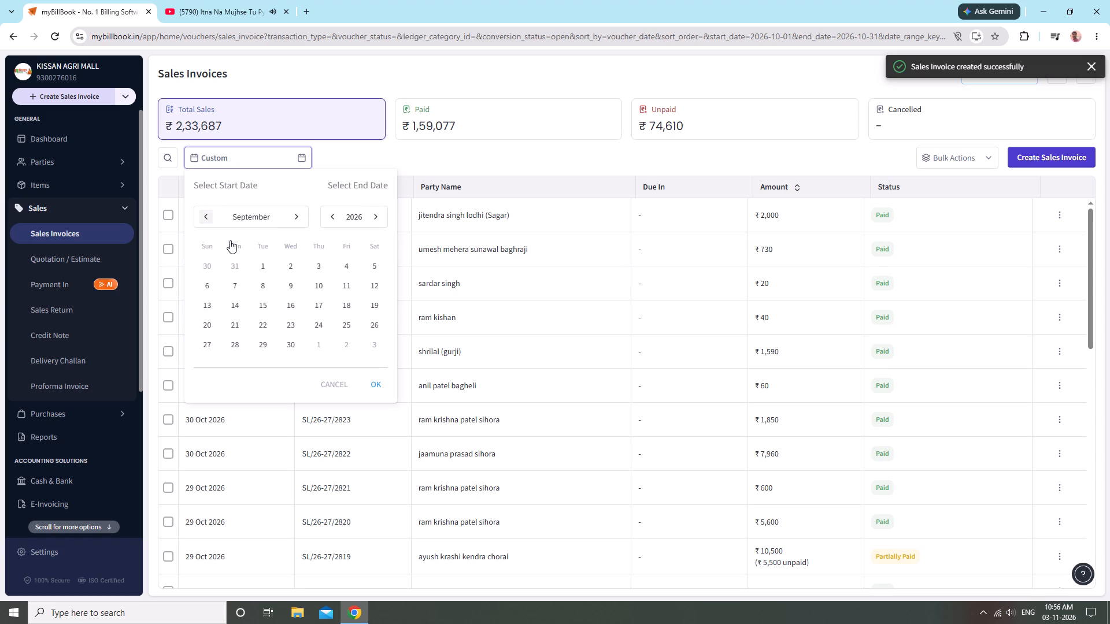
click(258, 261)
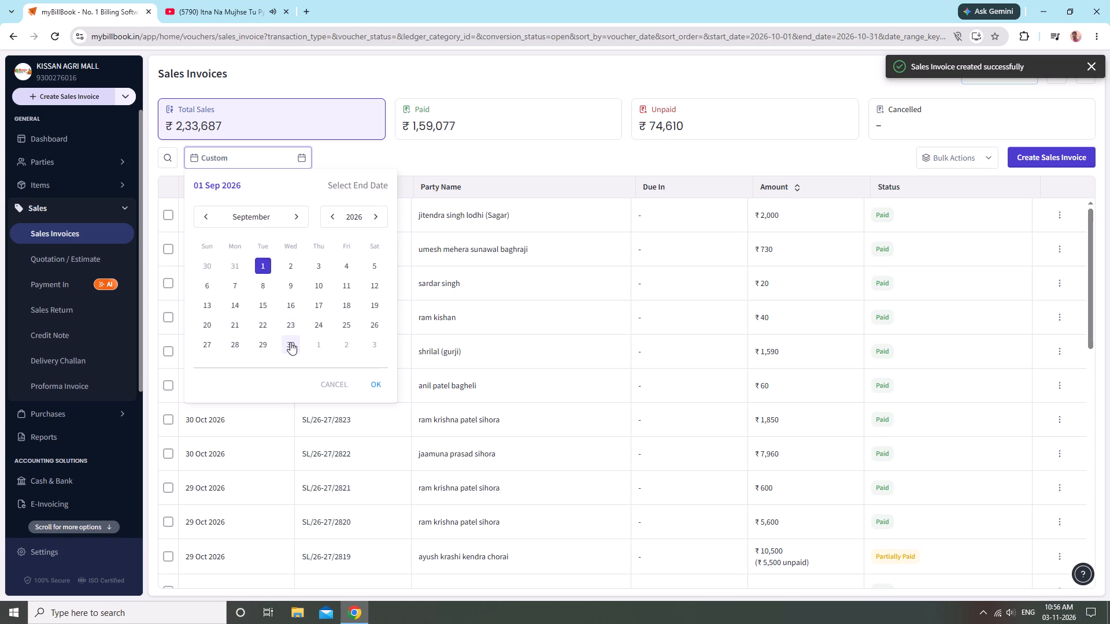
click(290, 342)
click(374, 383)
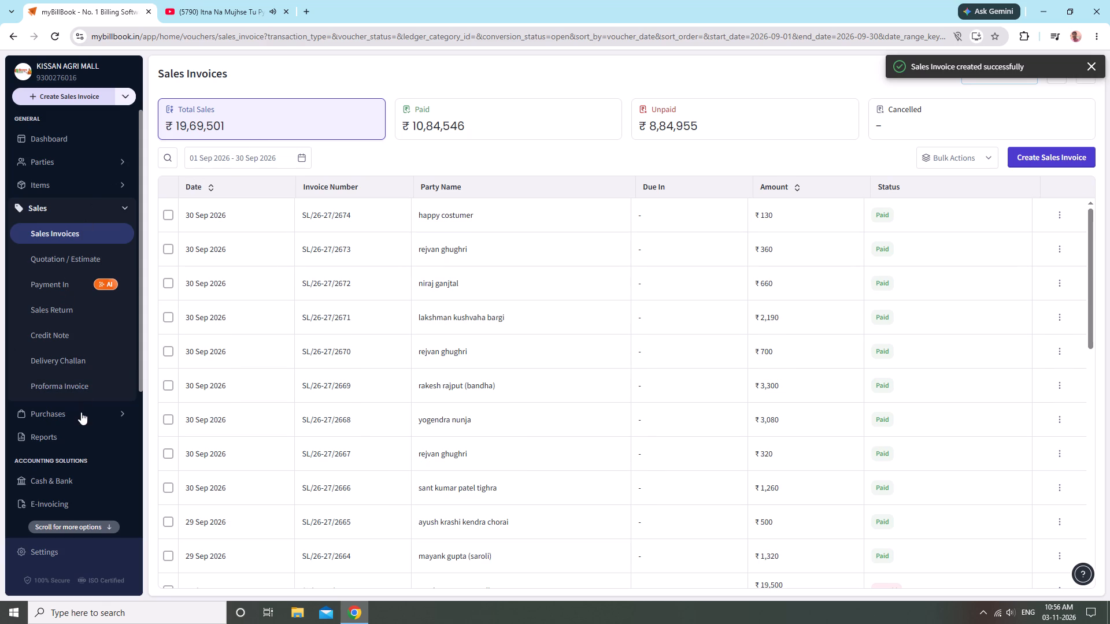
Open Reports and look through the available reports.
click(73, 433)
scroll(189, 327, down, 1)
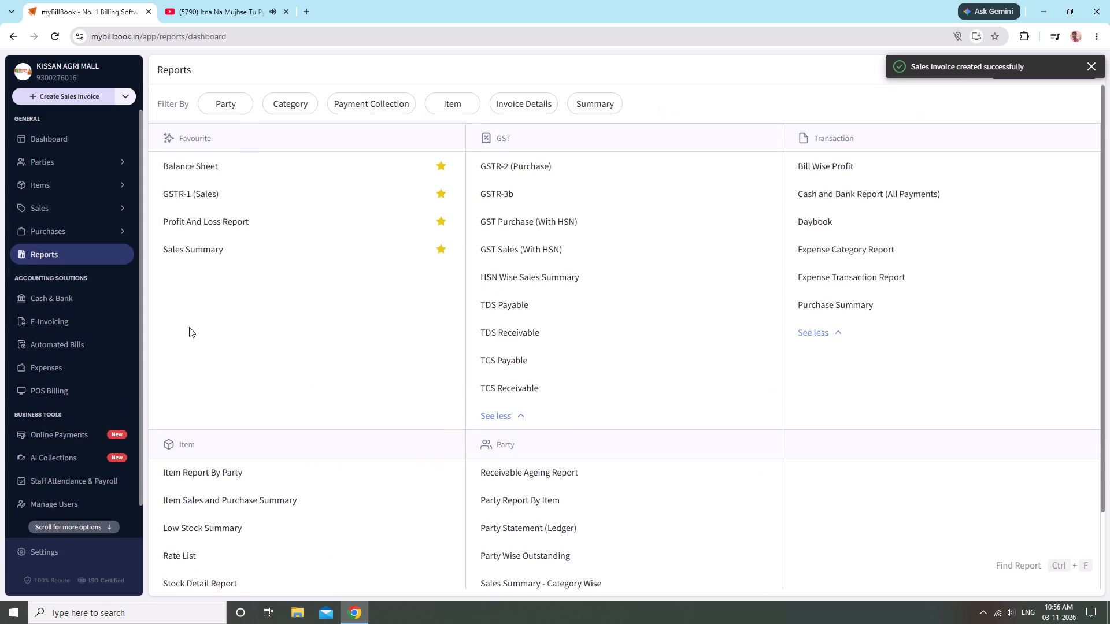
scroll(189, 327, down, 8)
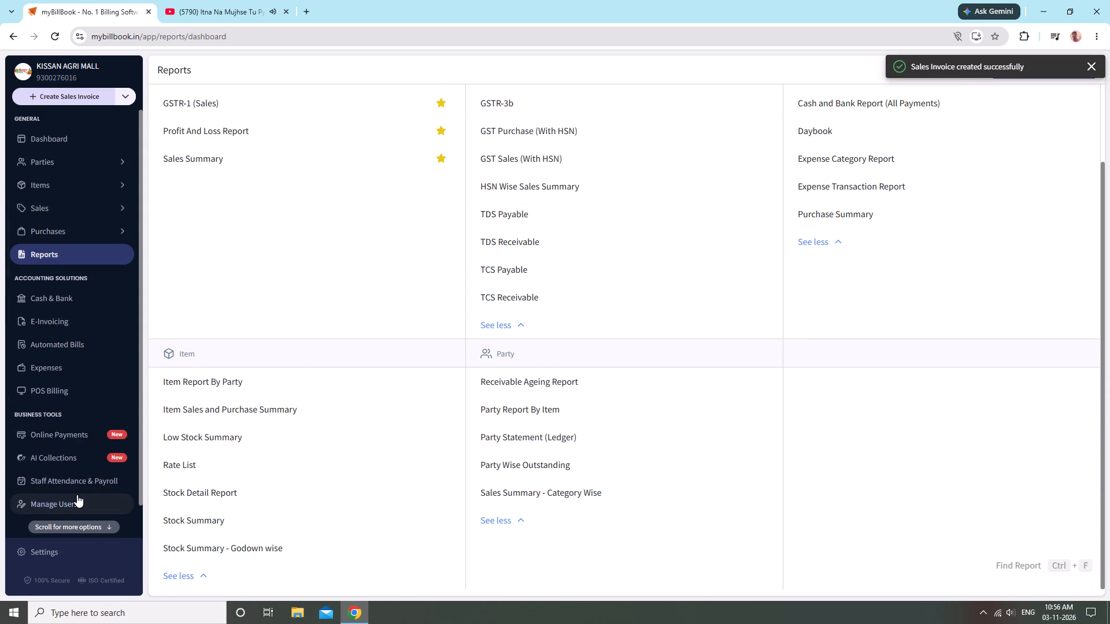
Go to the Manage Business settings and open the data export to Tally.
click(77, 495)
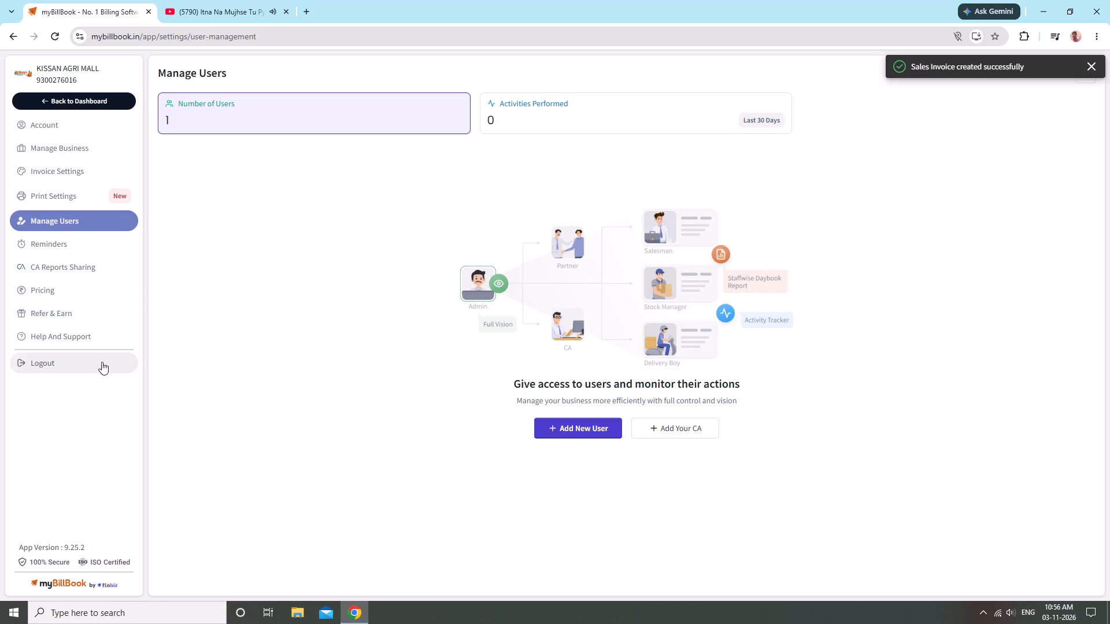
click(108, 153)
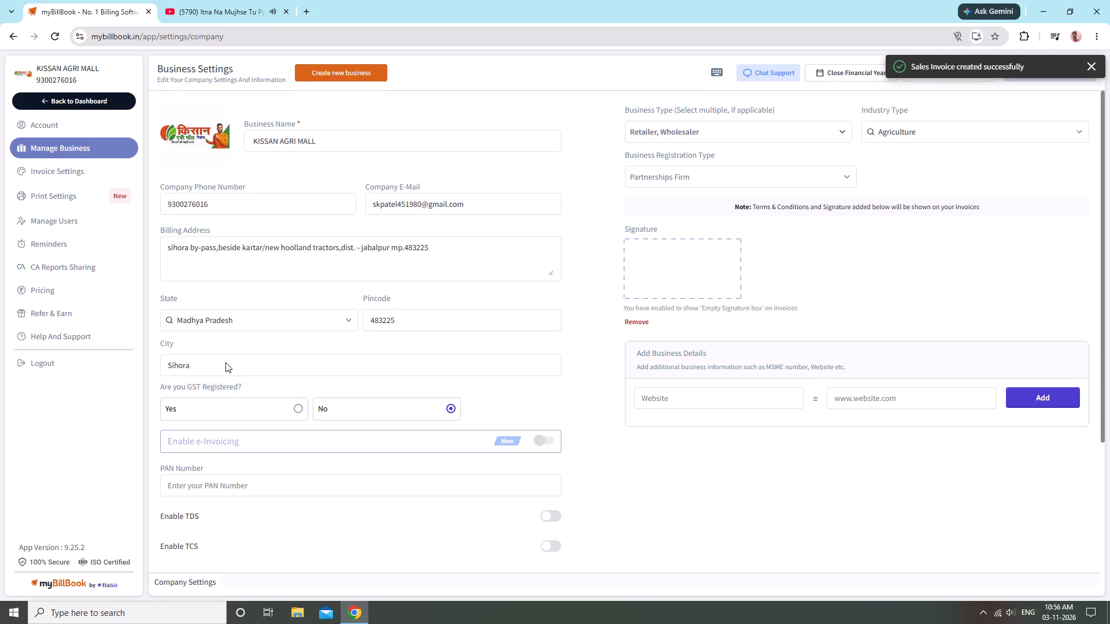
scroll(250, 418, down, 4)
click(250, 418)
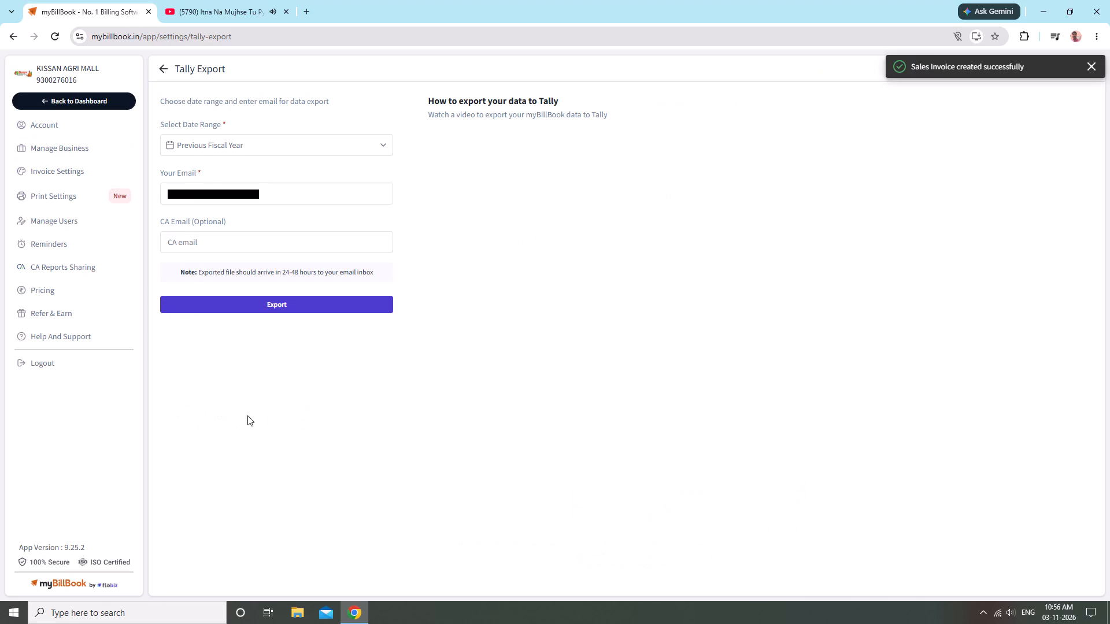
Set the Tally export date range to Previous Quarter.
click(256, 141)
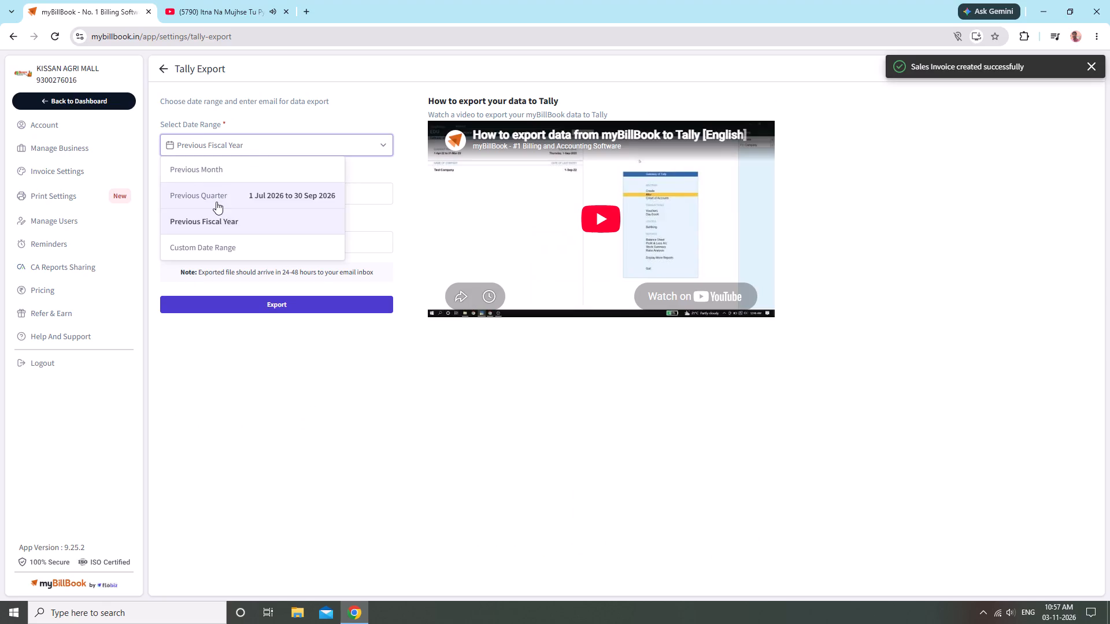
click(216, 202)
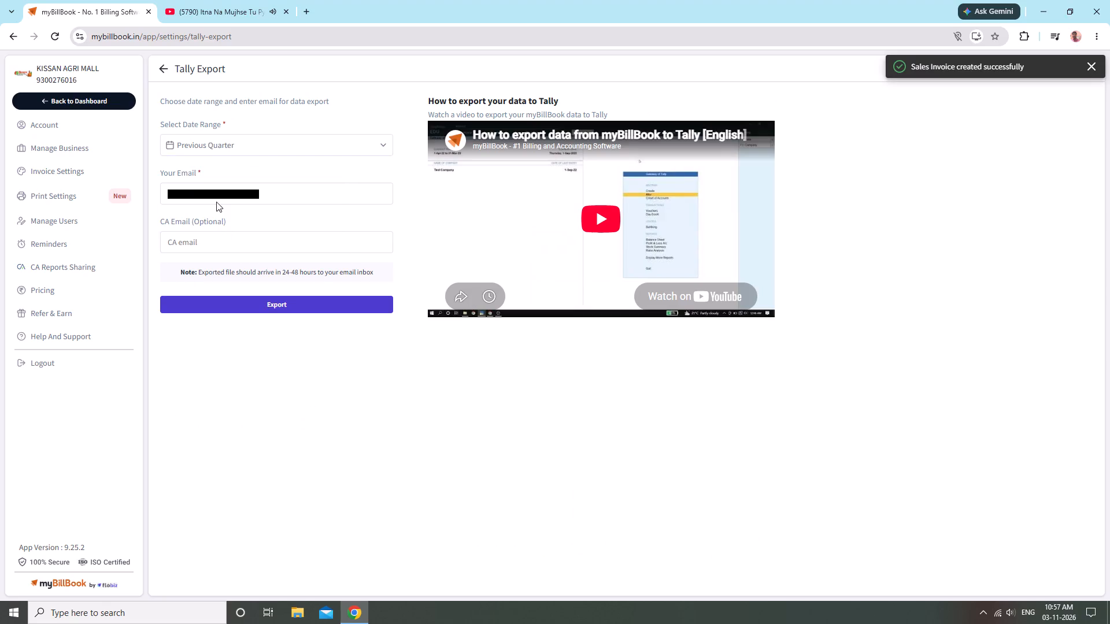
Set a custom Tally export date range of 1 Aug 2026 to 31 Oct 2026 and request the export.
click(251, 143)
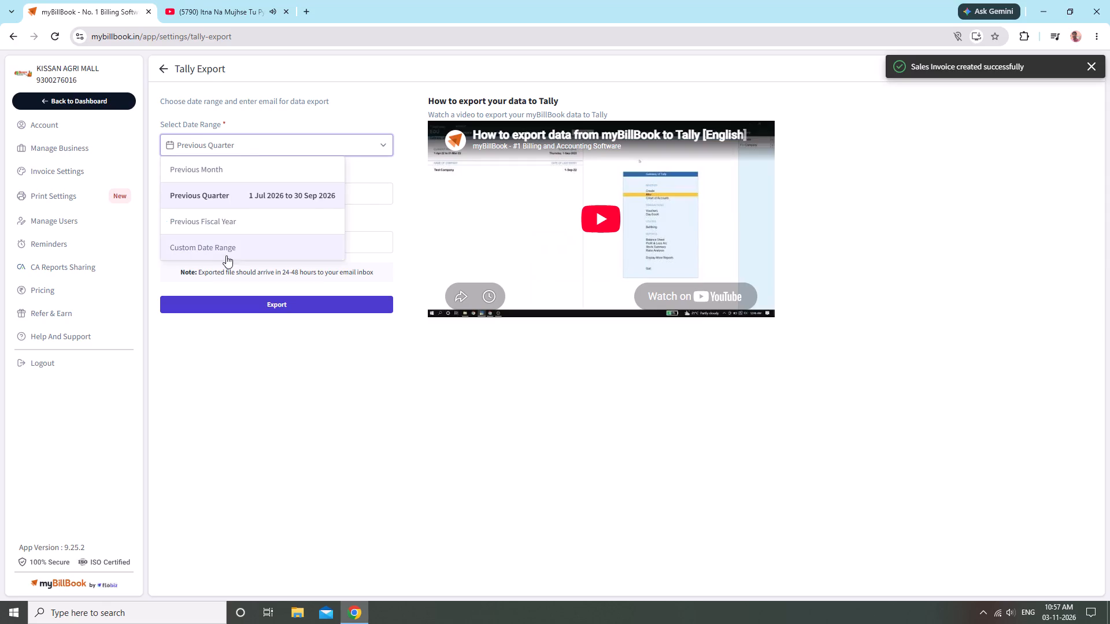
click(228, 250)
click(182, 211)
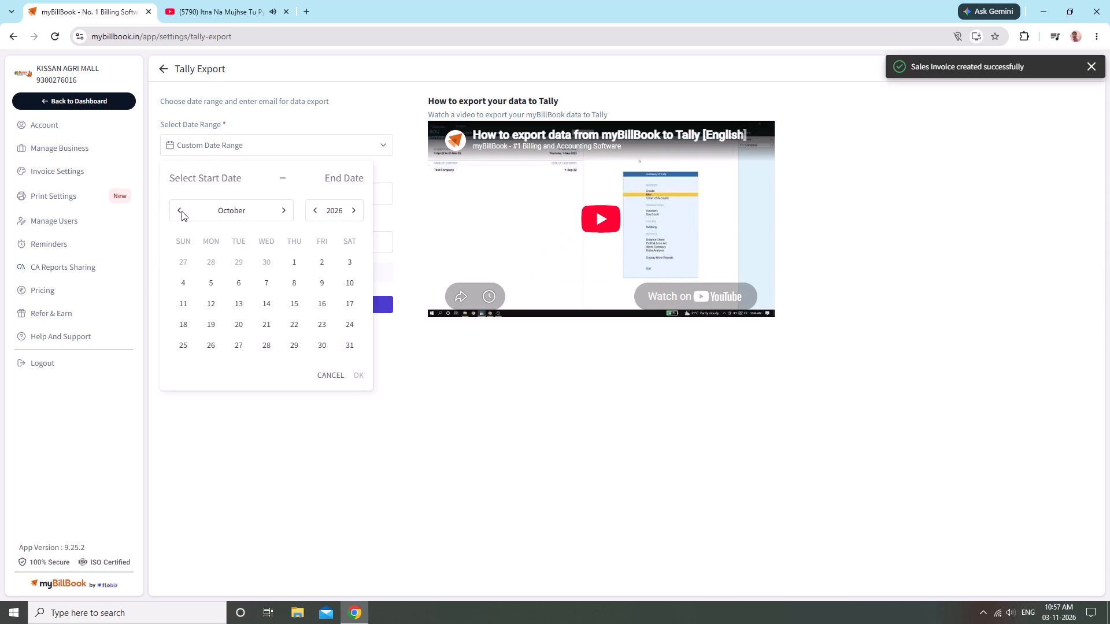
click(181, 211)
click(181, 211)
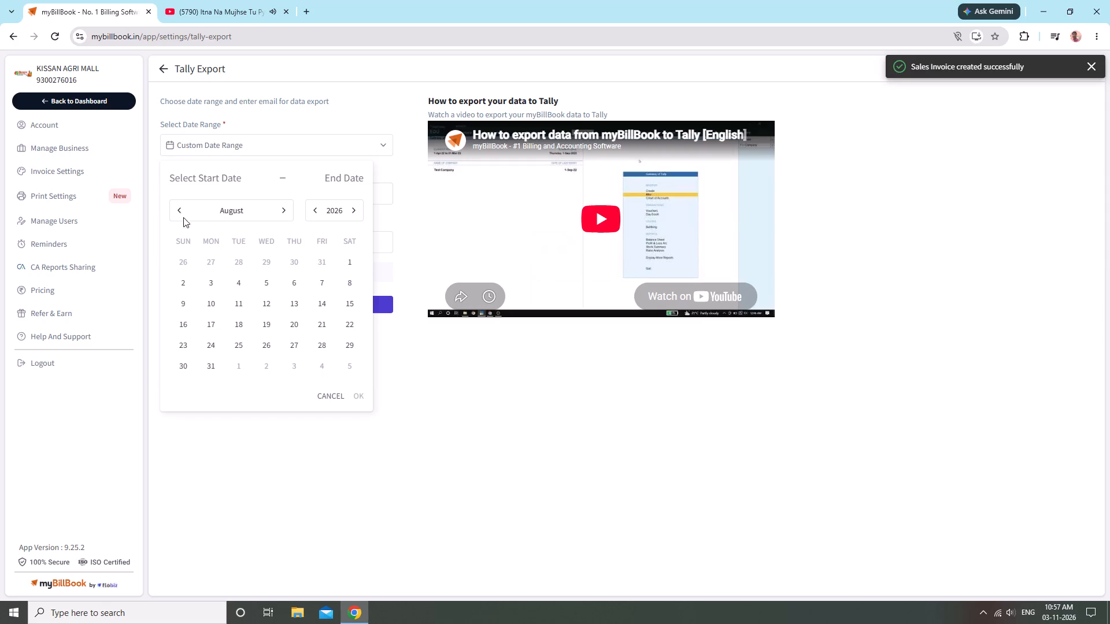
click(348, 260)
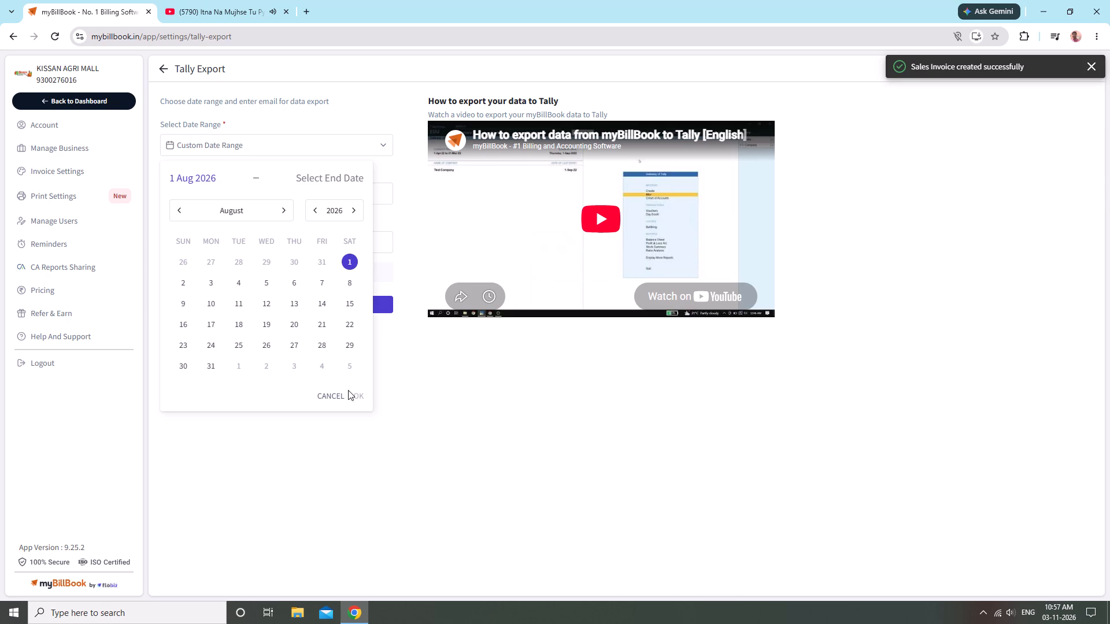
click(355, 399)
click(284, 210)
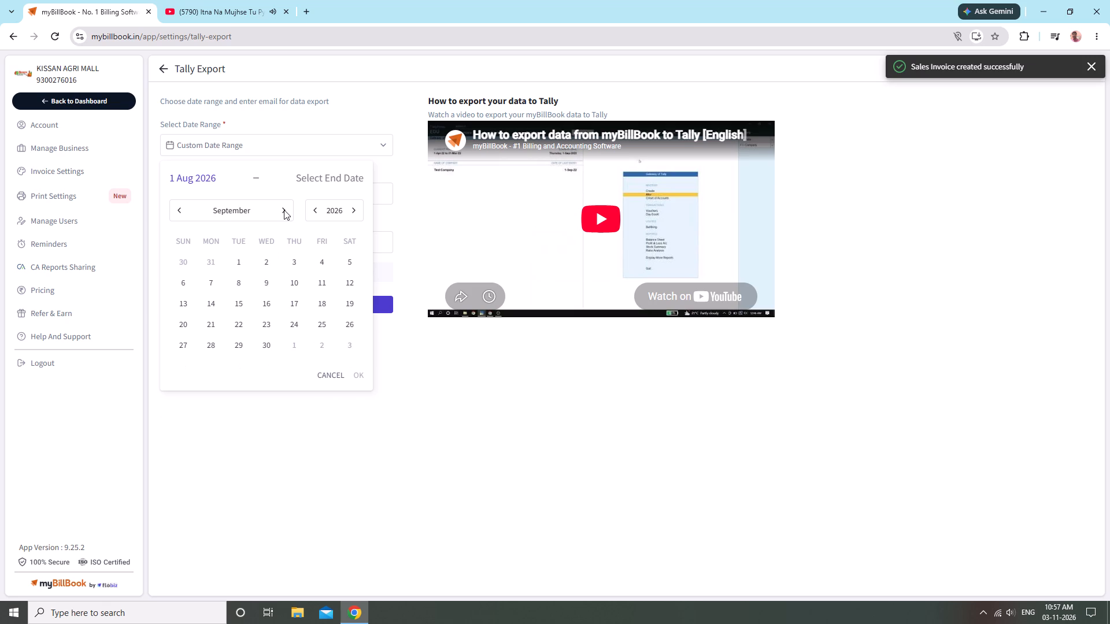
click(284, 210)
click(284, 210)
click(179, 212)
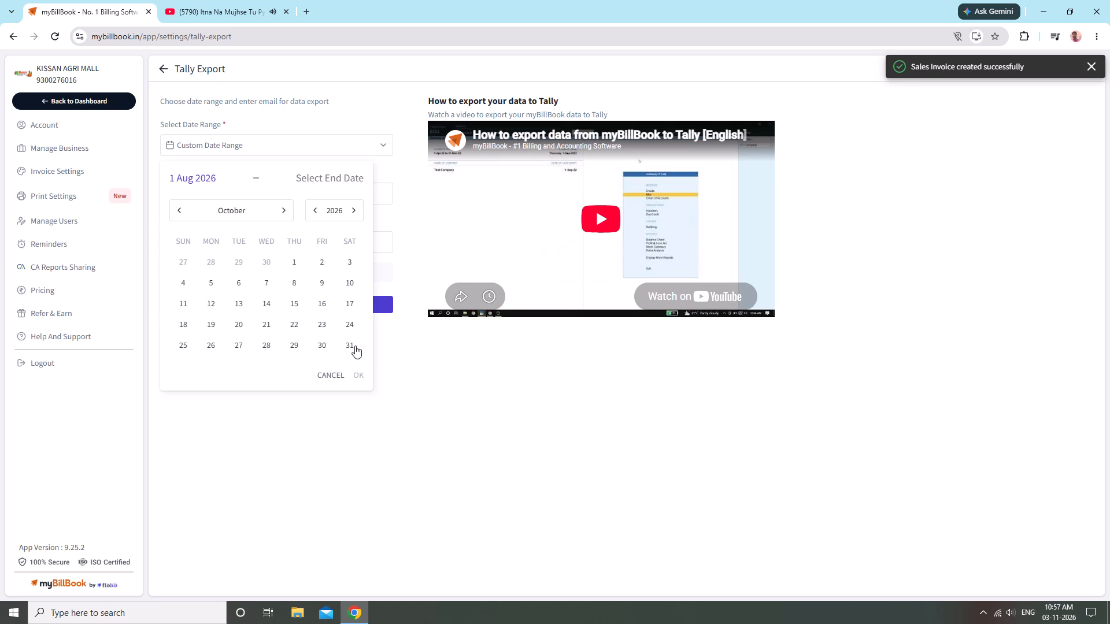
click(353, 346)
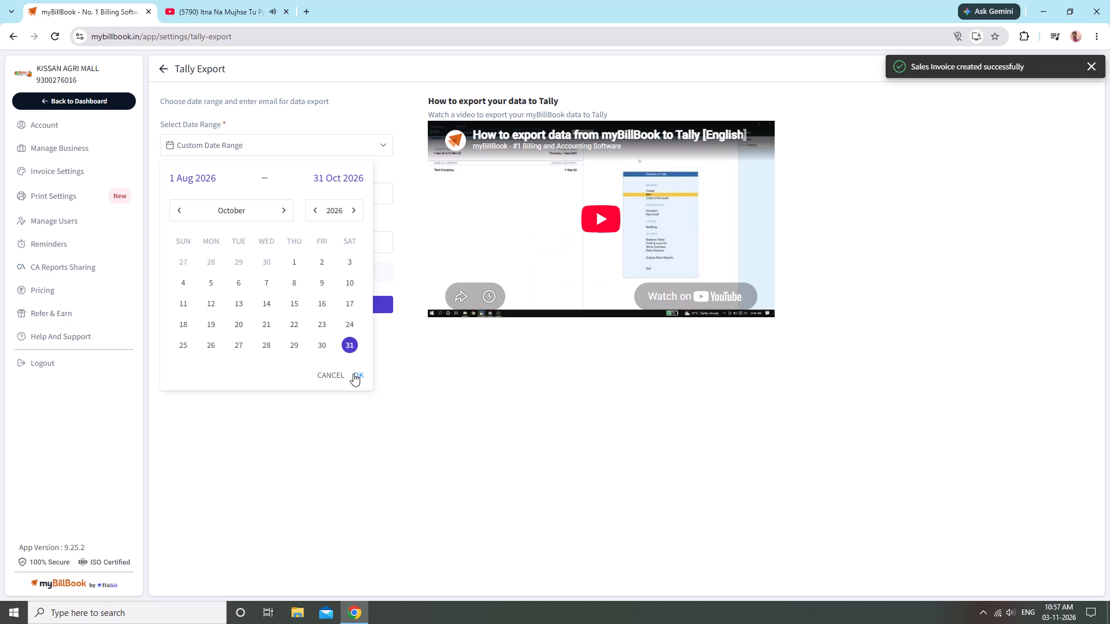
click(353, 373)
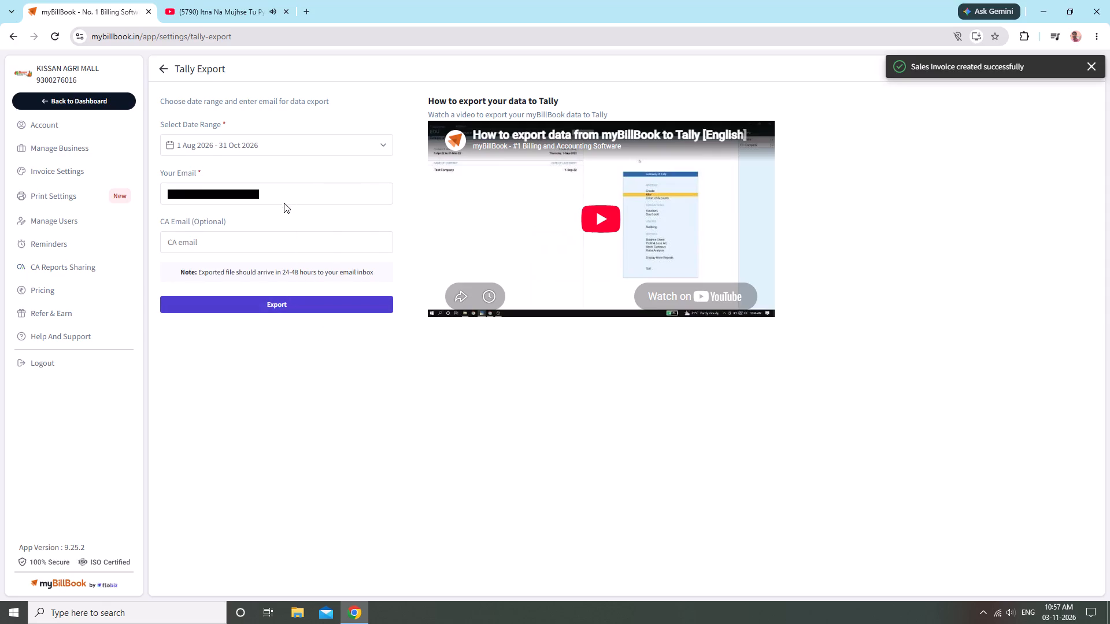
click(296, 307)
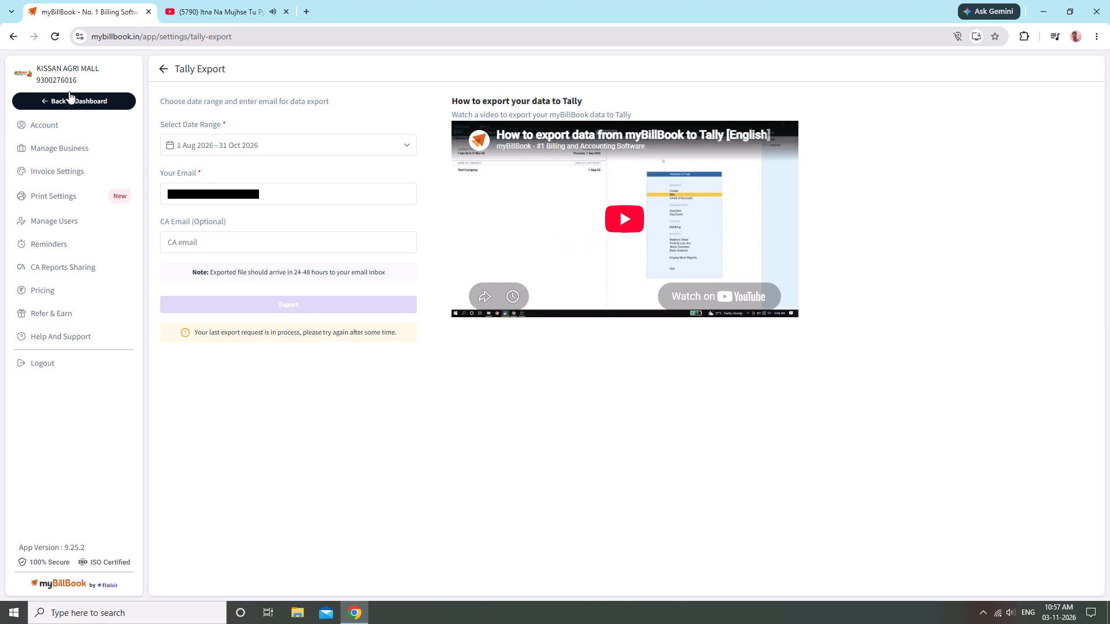
Return to the business settings, view CA Reports Sharing, and dismiss its CA details form without filling it in.
click(13, 32)
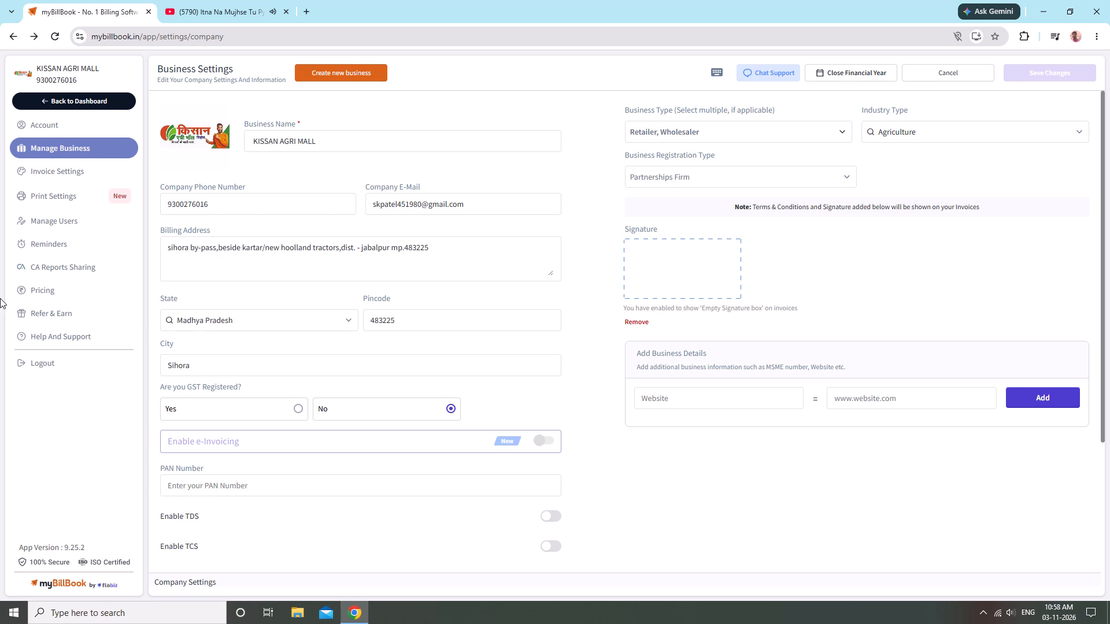
click(87, 142)
click(61, 272)
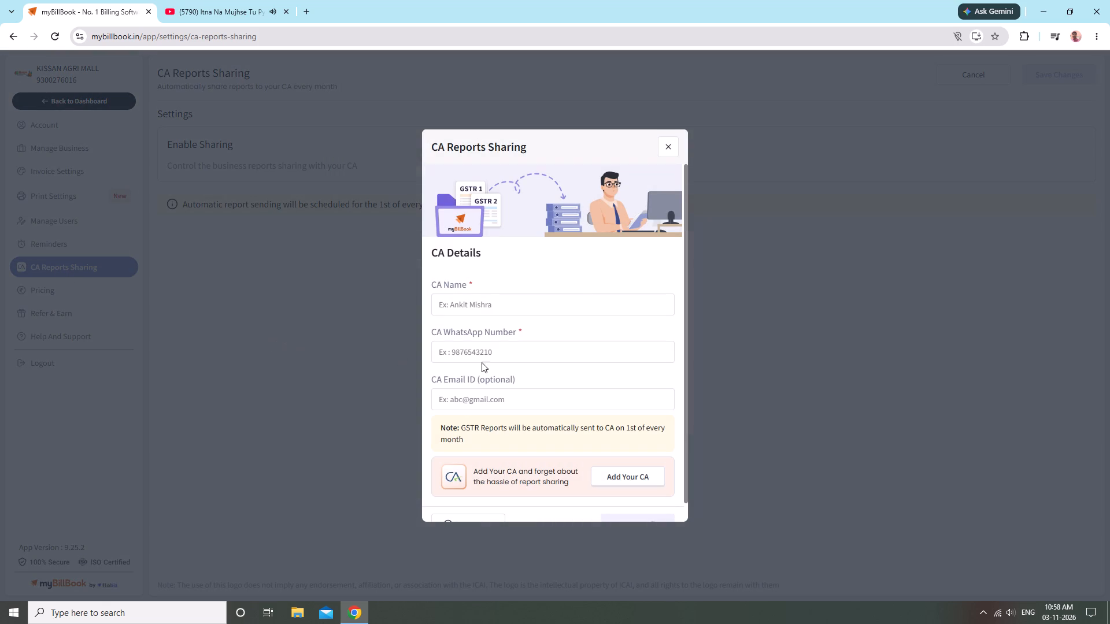
click(668, 147)
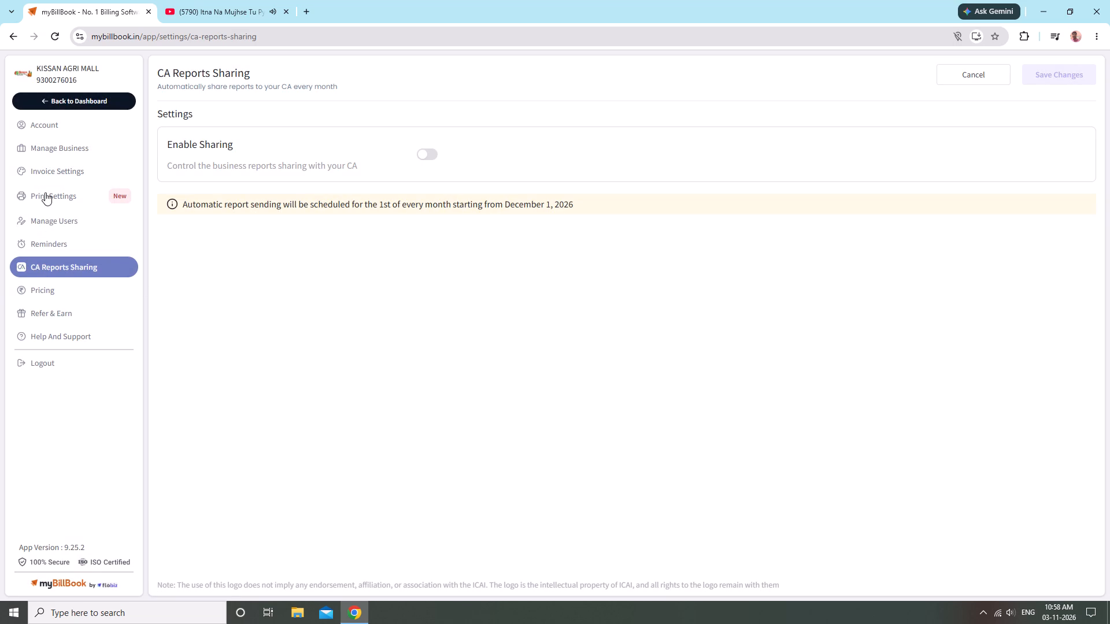
Check the Tally export page again from the Manage Business settings, and go back to the business settings.
click(56, 148)
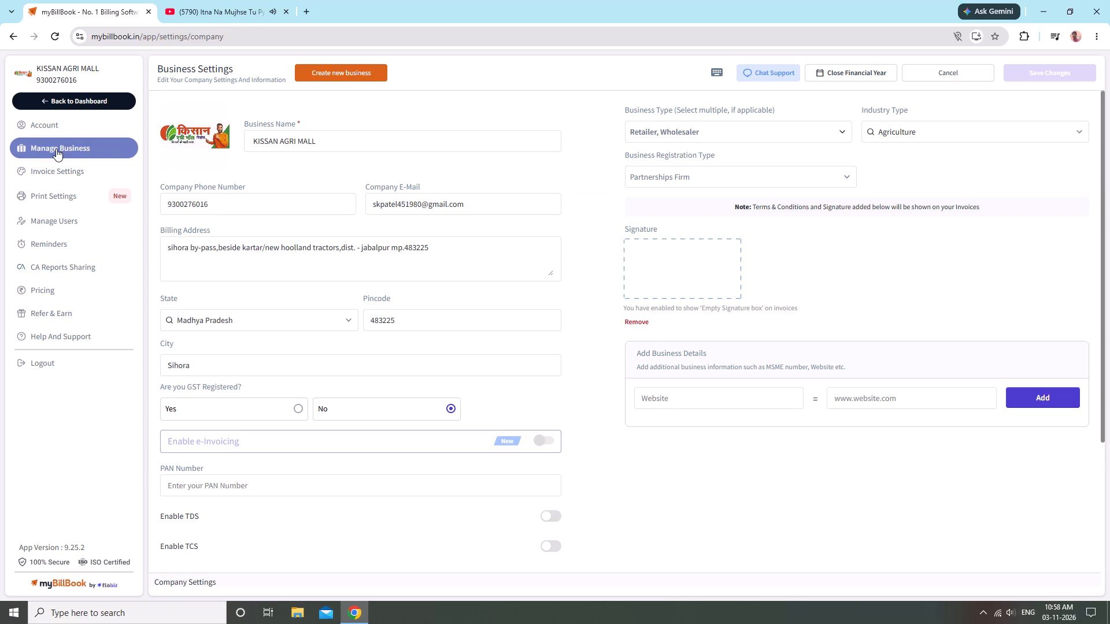
scroll(217, 340, down, 4)
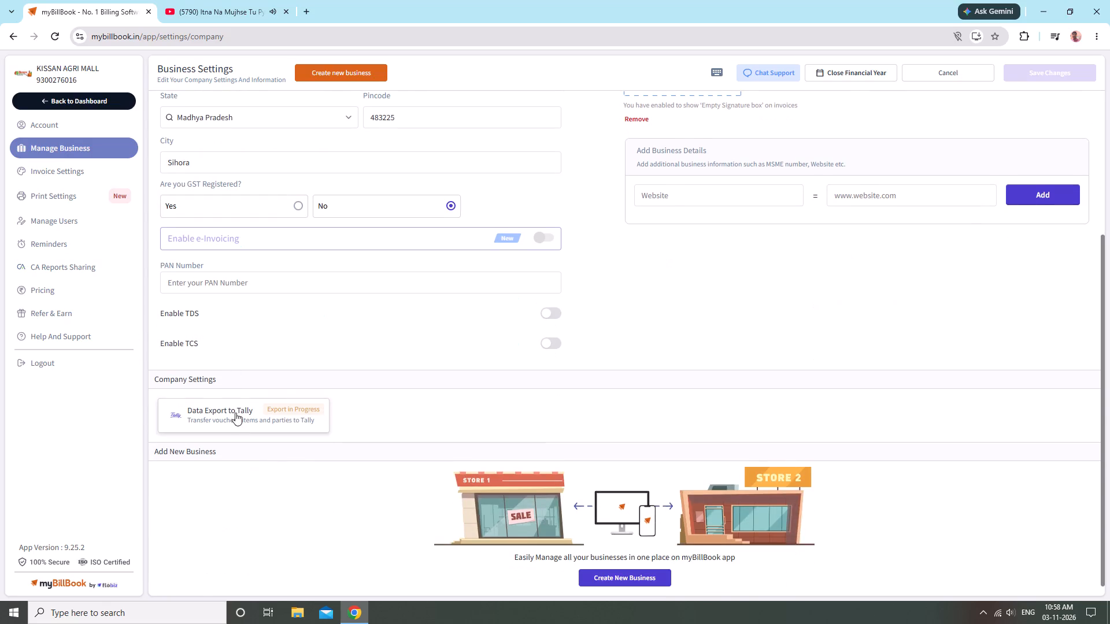
click(246, 426)
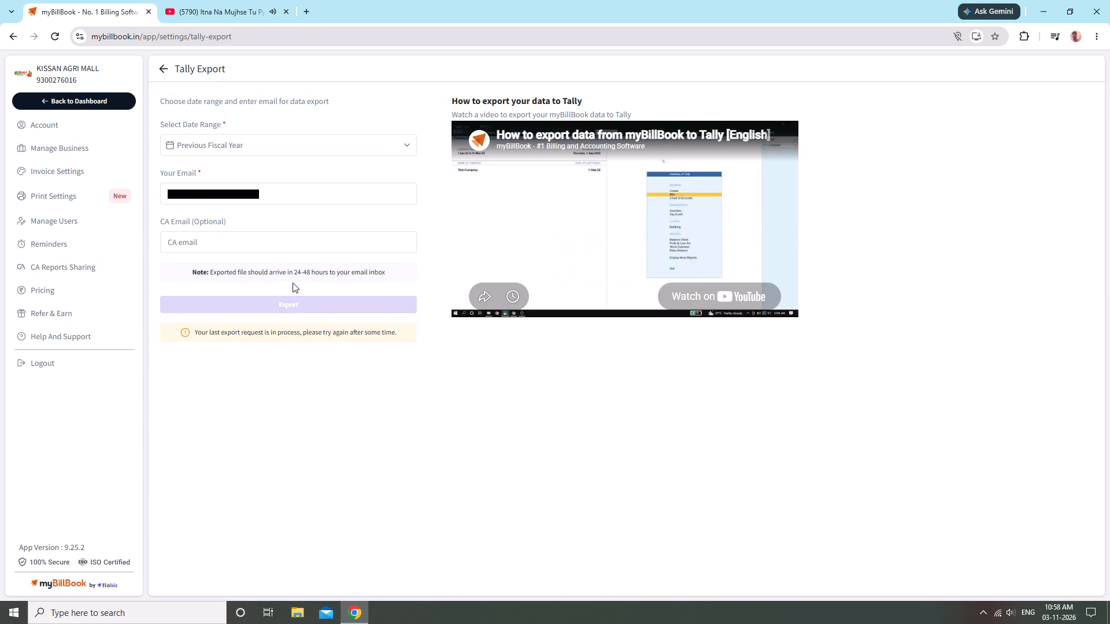
click(10, 38)
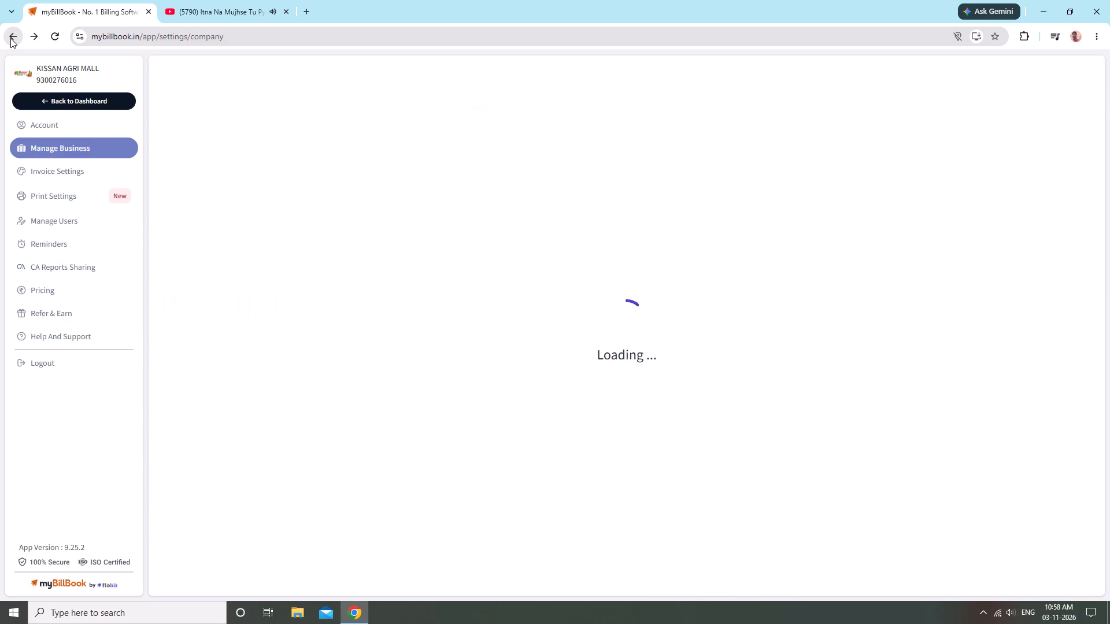
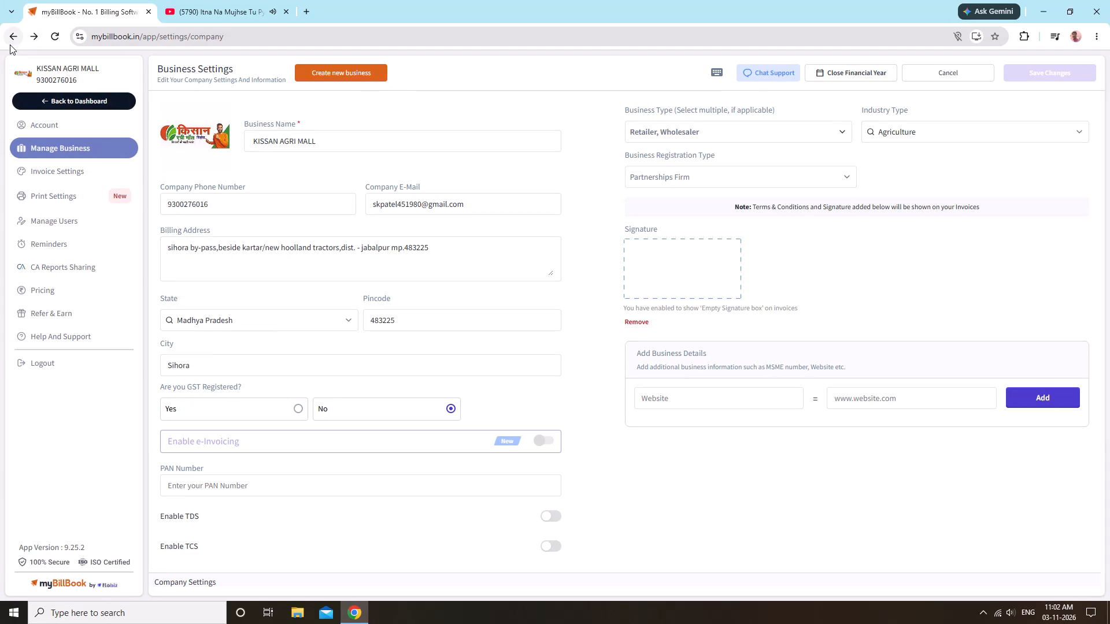
Go back to the CA Reports Sharing settings and dismiss the CA details form without filling it in.
click(10, 39)
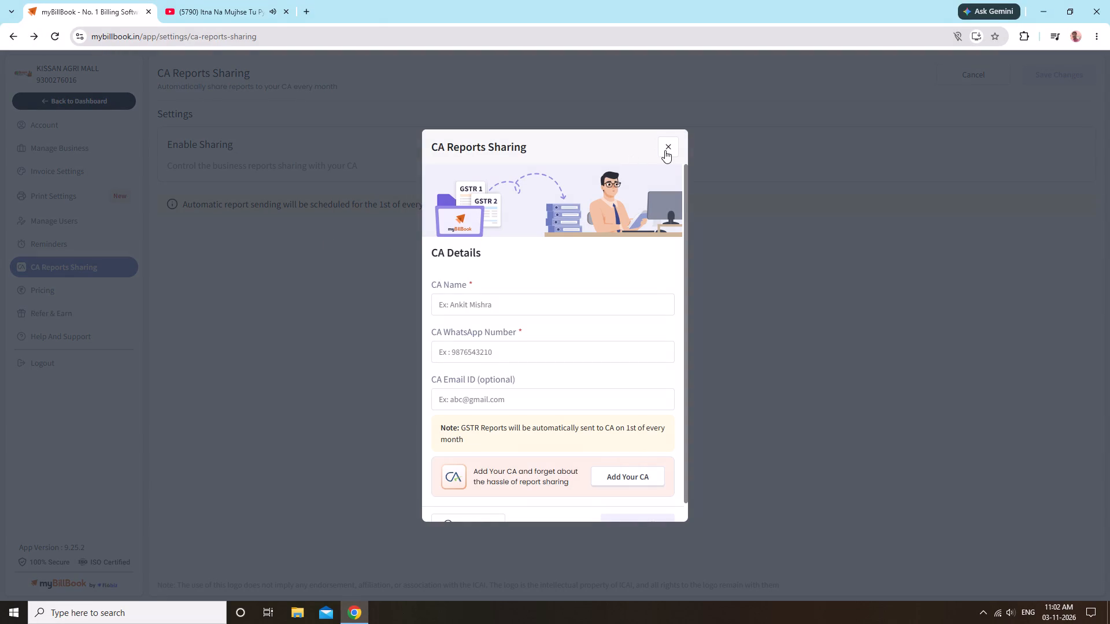
click(665, 150)
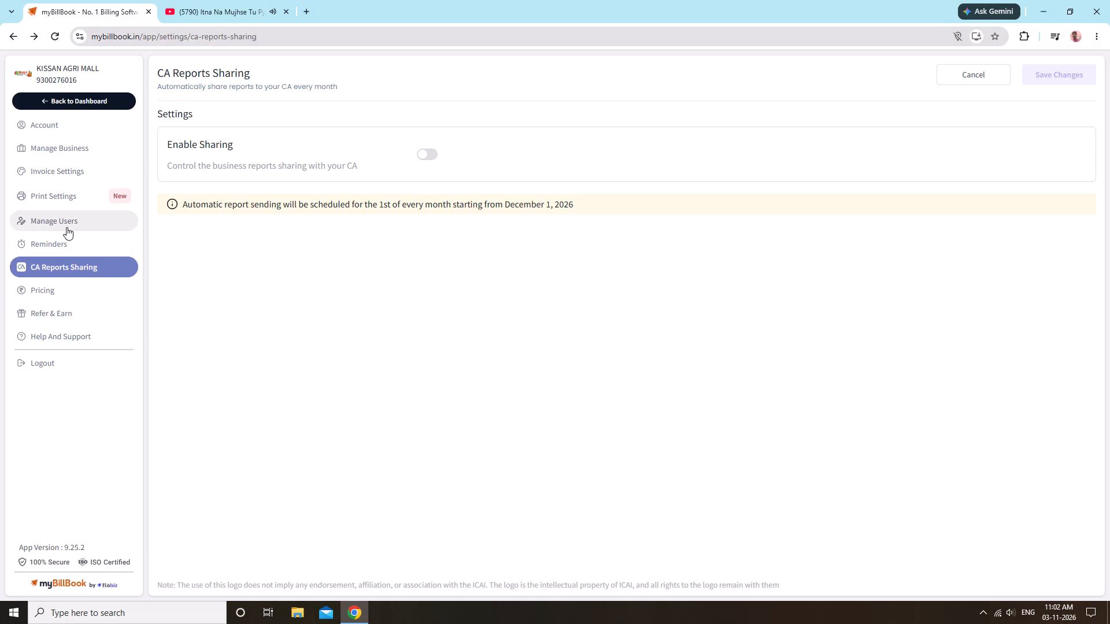